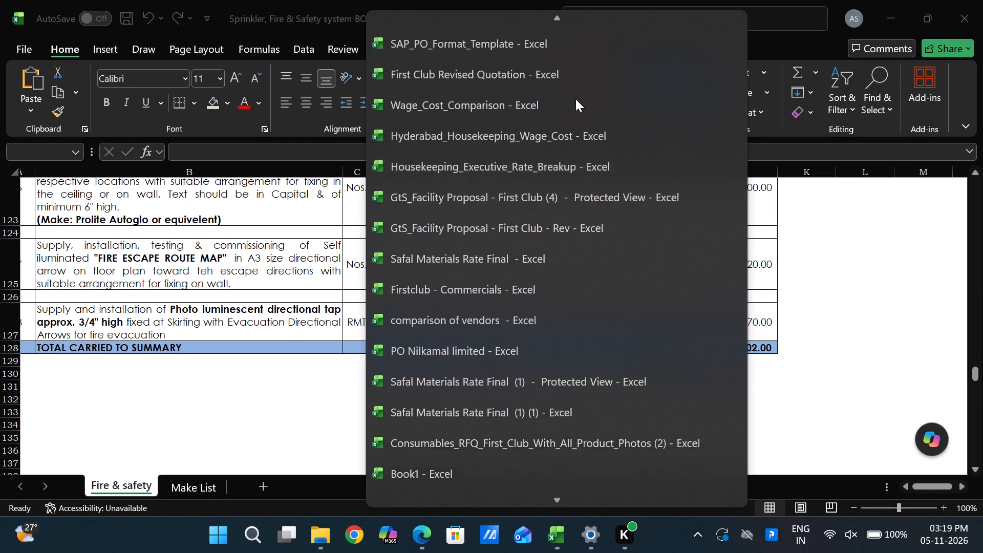
Look through the open Excel workbooks for the PO Nilkamal limited file.
{"action": "scroll", "coordinate": [575, 99], "scroll_direction": "down", "scroll_amount": 4}
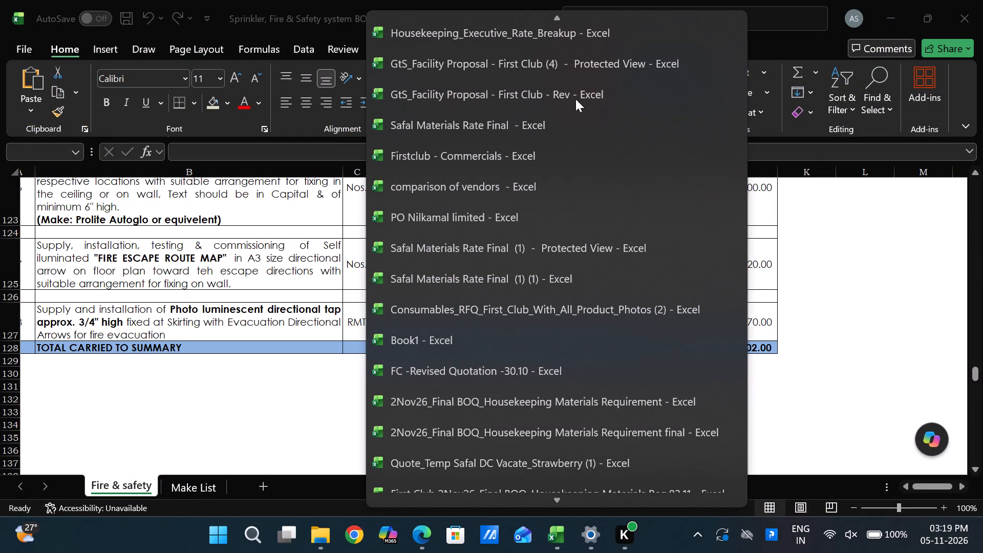
{"action": "scroll", "coordinate": [575, 99], "scroll_direction": "down", "scroll_amount": 3}
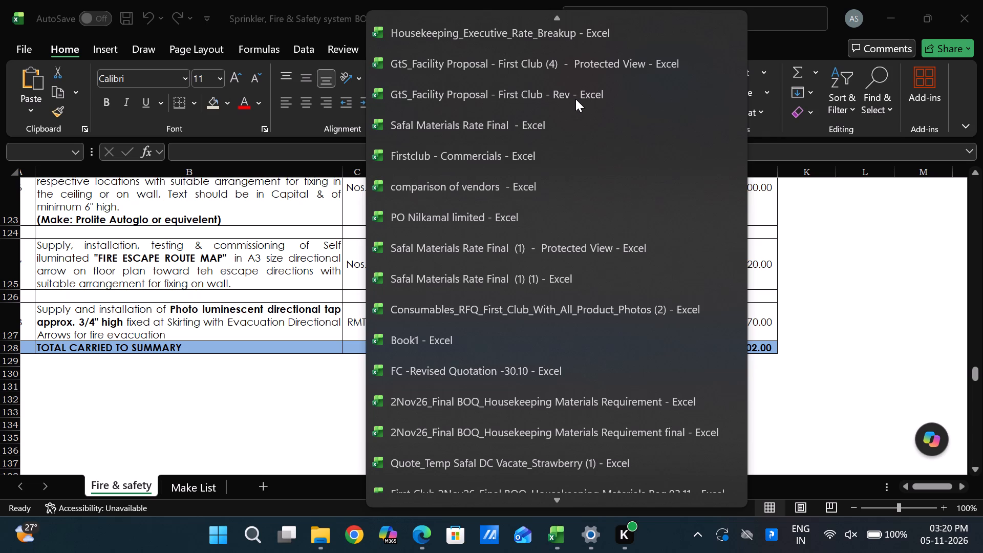
{"action": "scroll", "coordinate": [575, 99], "scroll_direction": "down", "scroll_amount": 1}
Find the PO Nilkamal limited workbook among the open Excel windows and switch to it.
{"action": "scroll", "coordinate": [575, 99], "scroll_direction": "down", "scroll_amount": 2}
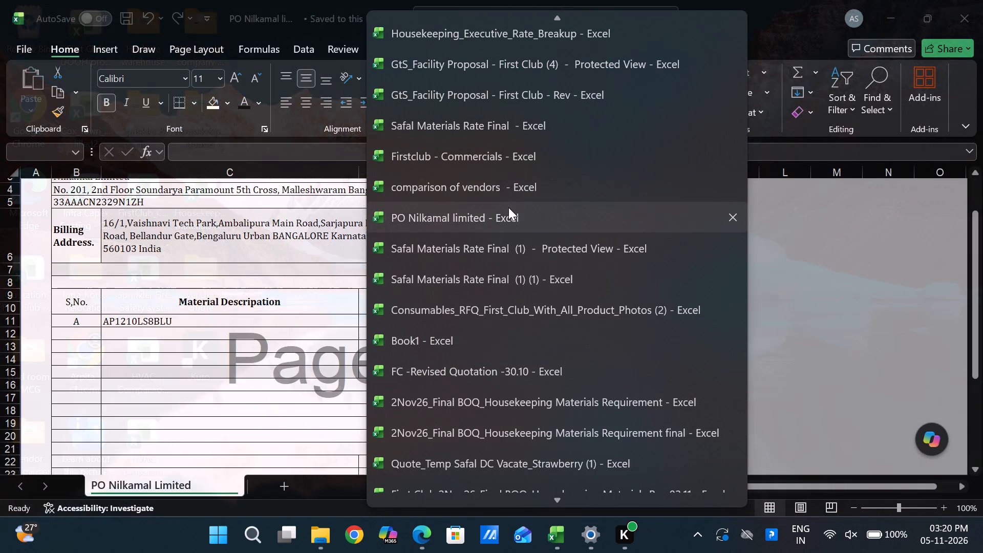
{"action": "scroll", "coordinate": [508, 207], "scroll_direction": "down", "scroll_amount": 7}
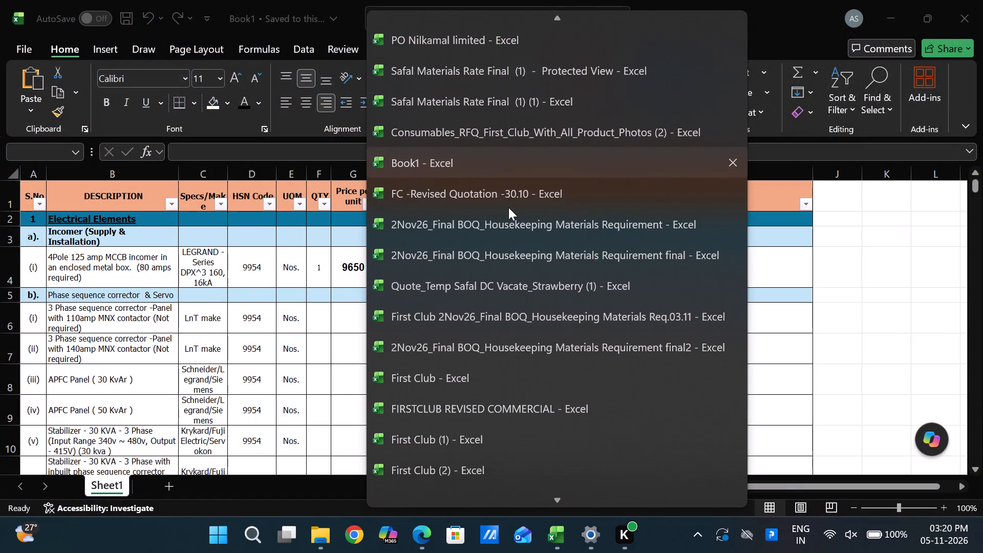
{"action": "scroll", "coordinate": [508, 207], "scroll_direction": "down", "scroll_amount": 2}
{"action": "scroll", "coordinate": [508, 207], "scroll_direction": "up", "scroll_amount": 4}
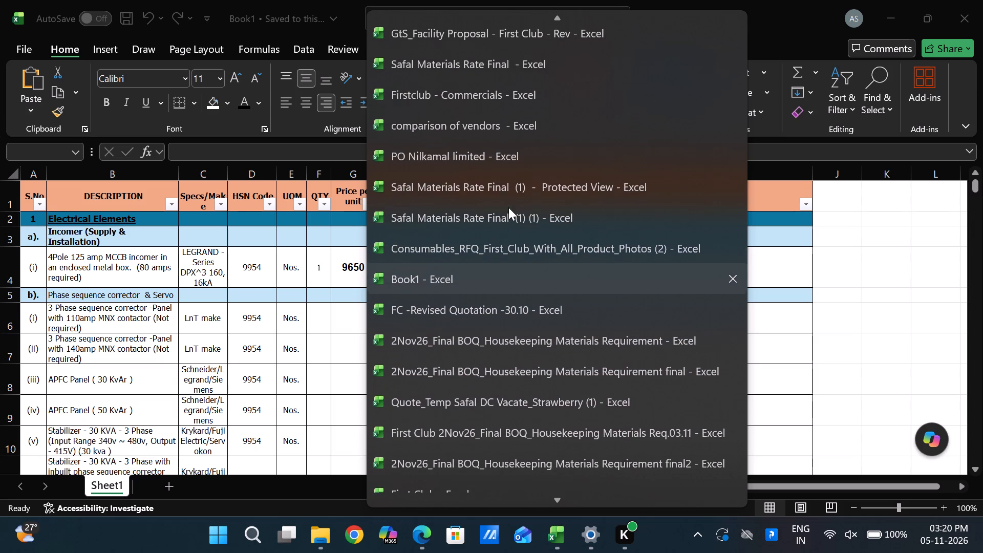
{"action": "left_click", "coordinate": [514, 157]}
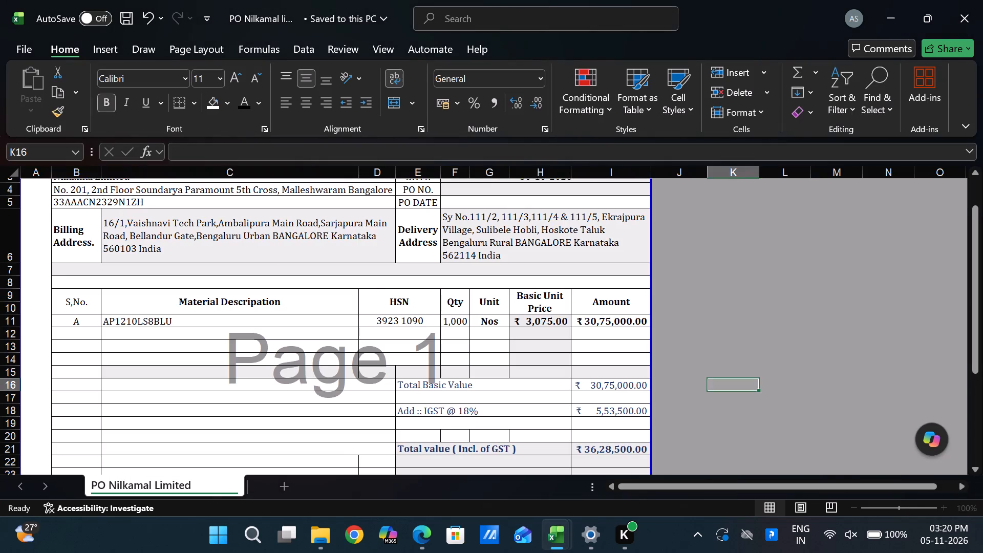
Select the DATE value cell in the purchase order's header block.
{"action": "scroll", "coordinate": [326, 335], "scroll_direction": "up", "scroll_amount": 2}
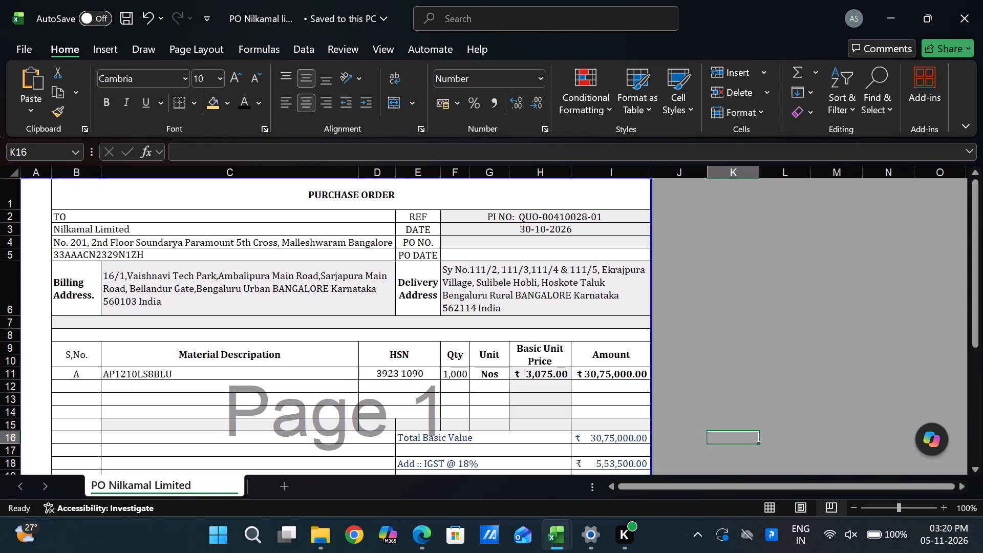
{"action": "left_click", "coordinate": [537, 225]}
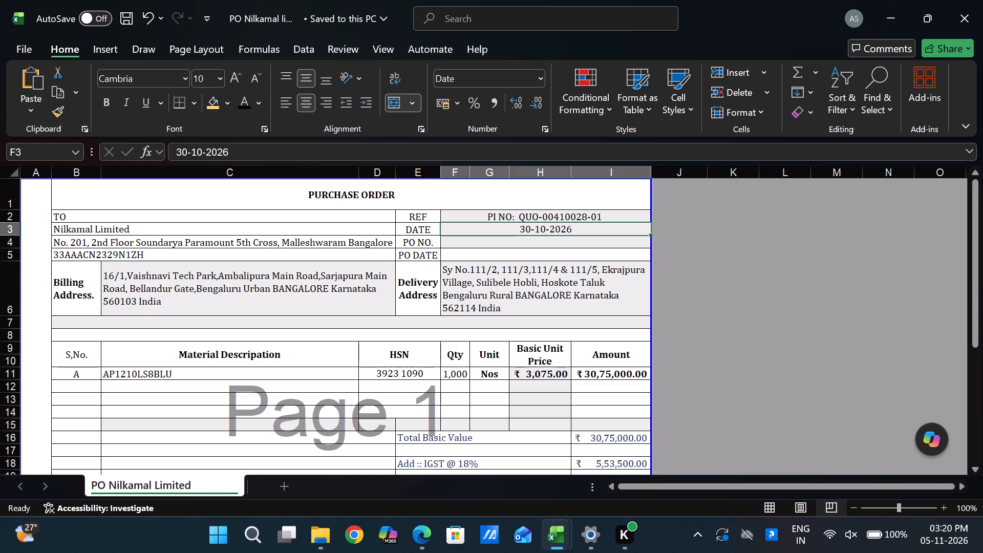
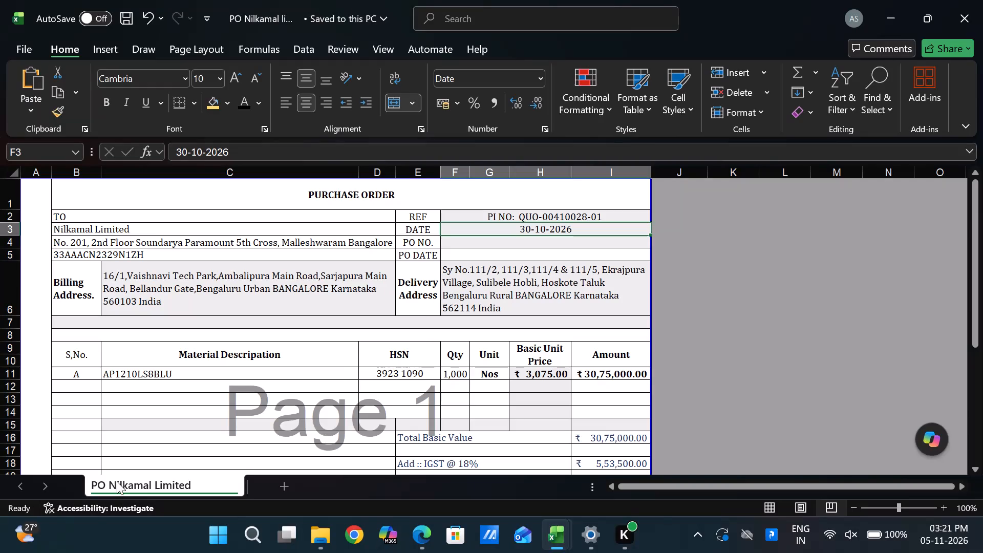
Rename the PO Nilkamal Limited worksheet as "PO formate".
{"action": "double_click", "coordinate": [119, 486]}
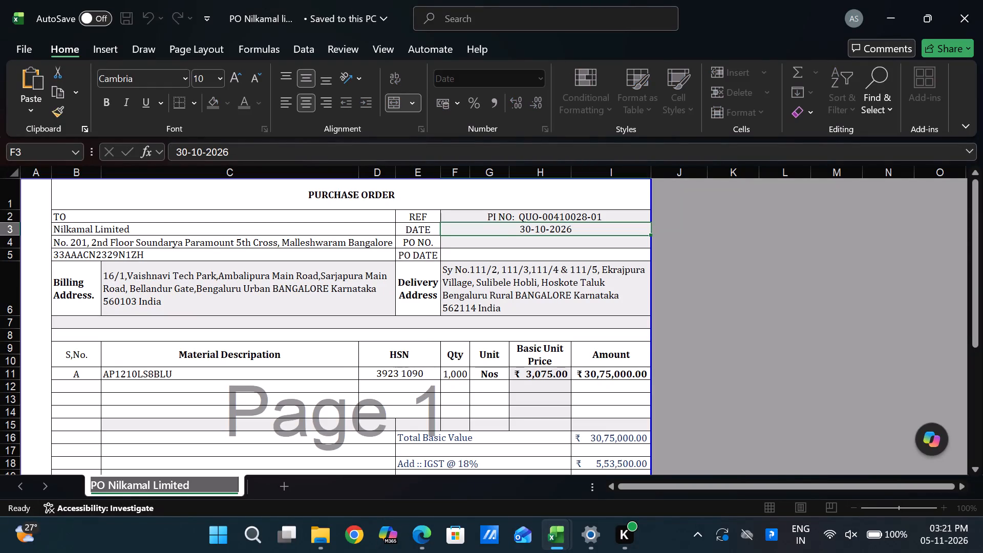
{"action": "key", "text": "BackSpace"}
{"action": "type", "text": "PO"}
{"action": "key", "text": "space"}
{"action": "type", "text": "formate"}
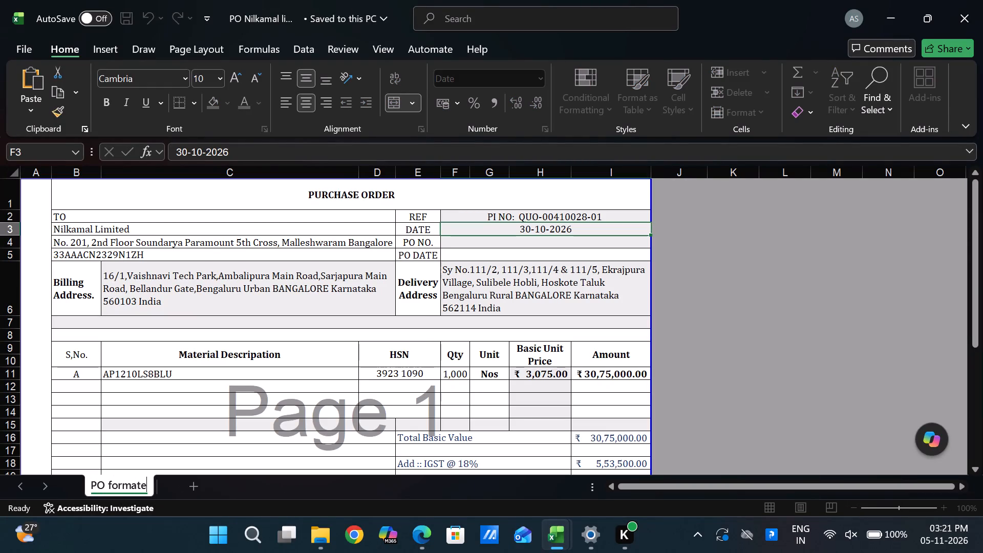
{"action": "key", "text": "Return"}
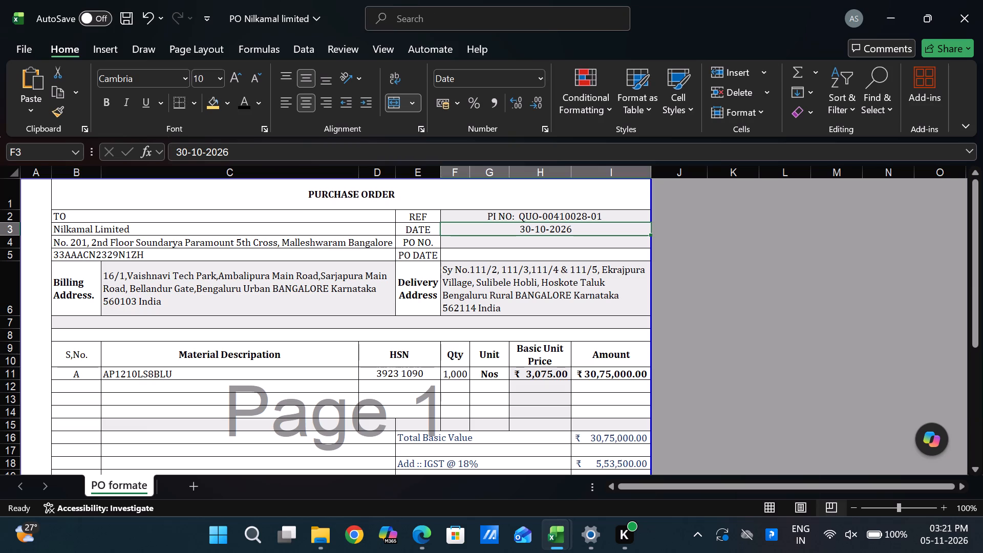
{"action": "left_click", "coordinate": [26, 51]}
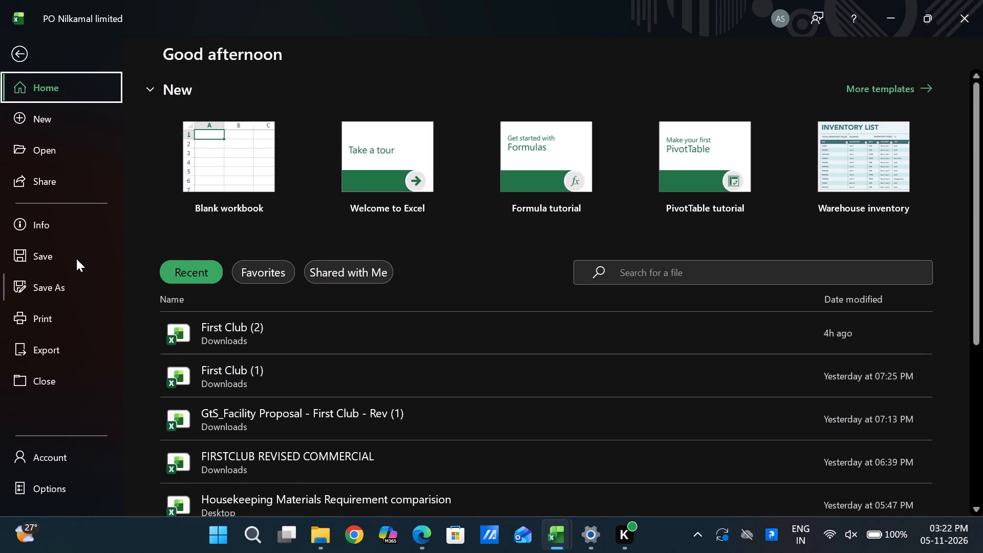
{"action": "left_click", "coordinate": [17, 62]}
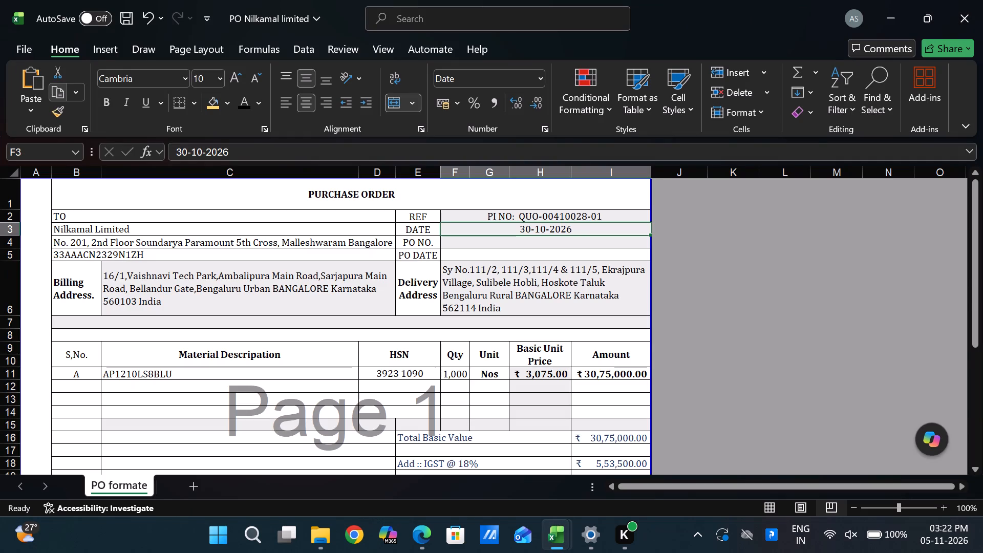
Set the DATE value in the purchase order's header block to 01-09-2026.
{"action": "double_click", "coordinate": [586, 227]}
{"action": "key", "text": "BackSpace"}
{"action": "key", "text": "BackSpace"}
{"action": "key", "text": "BackSpace"}
{"action": "key", "text": "BackSpace"}
{"action": "key", "text": "BackSpace"}
{"action": "key", "text": "BackSpace"}
{"action": "key", "text": "BackSpace"}
{"action": "key", "text": "BackSpace"}
{"action": "key", "text": "BackSpace"}
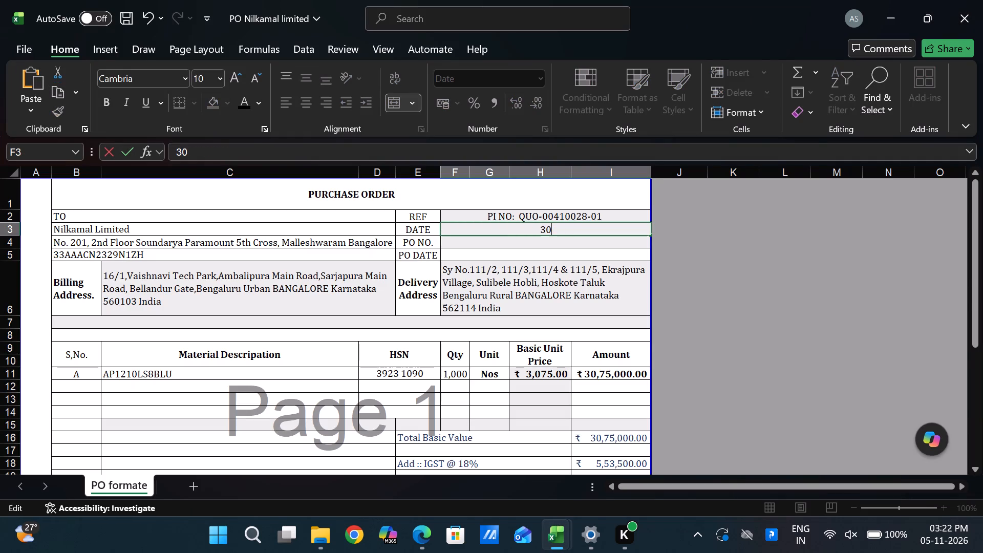
{"action": "key", "text": "BackSpace"}
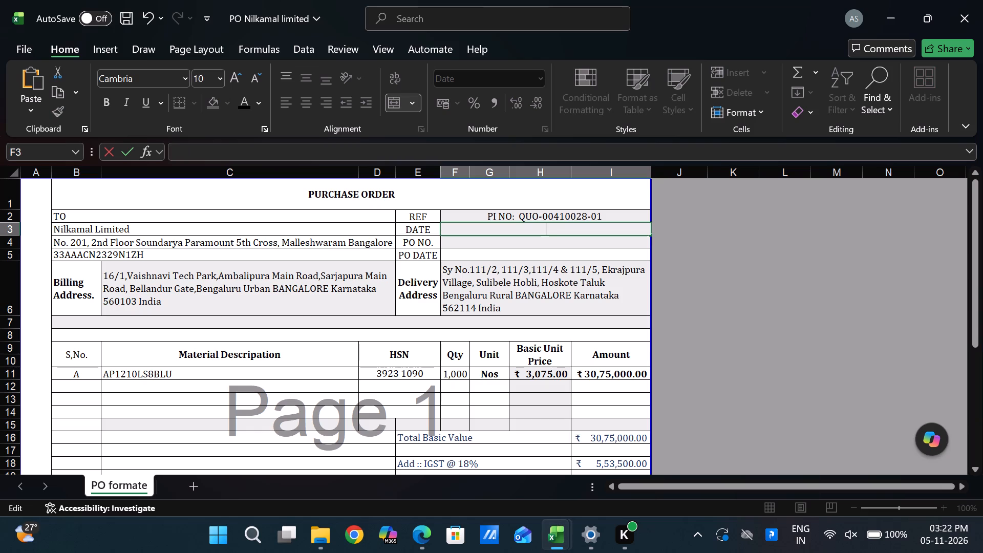
{"action": "type", "text": "01"}
{"action": "key", "text": "minus"}
{"action": "type", "text": "9-"}
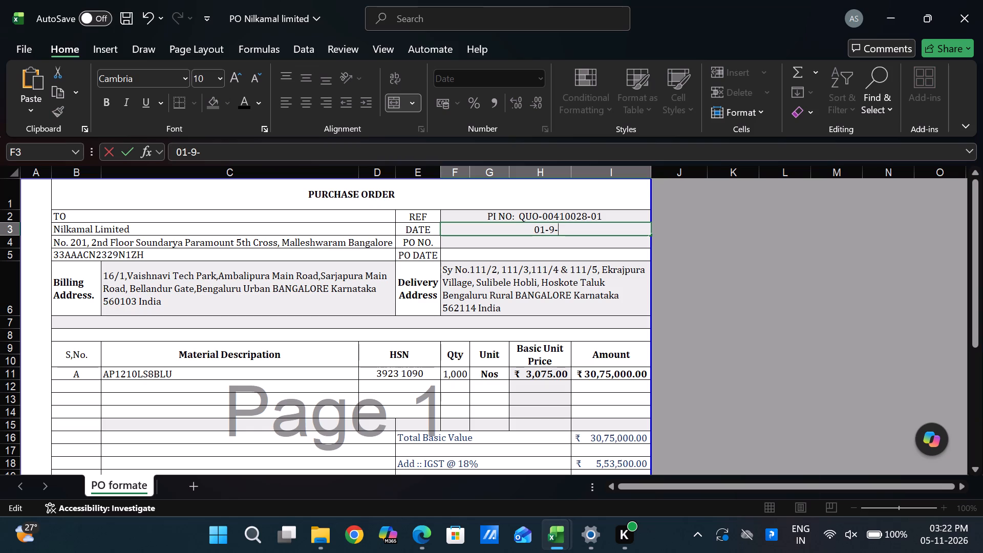
{"action": "type", "text": "2-"}
{"action": "key", "text": "BackSpace"}
{"action": "key", "text": "BackSpace"}
{"action": "key", "text": "BackSpace"}
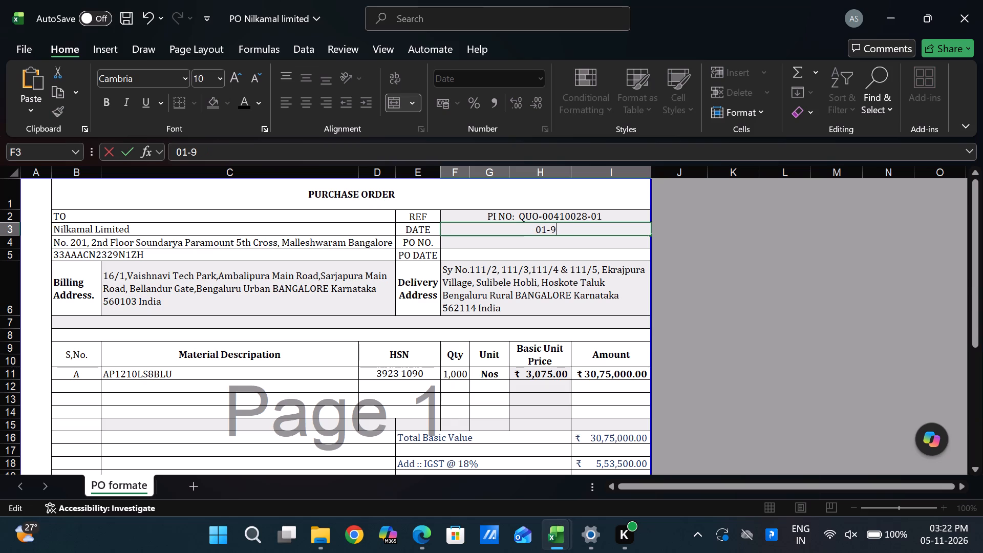
{"action": "key", "text": "BackSpace"}
{"action": "type", "text": "02"}
{"action": "key", "text": "minus"}
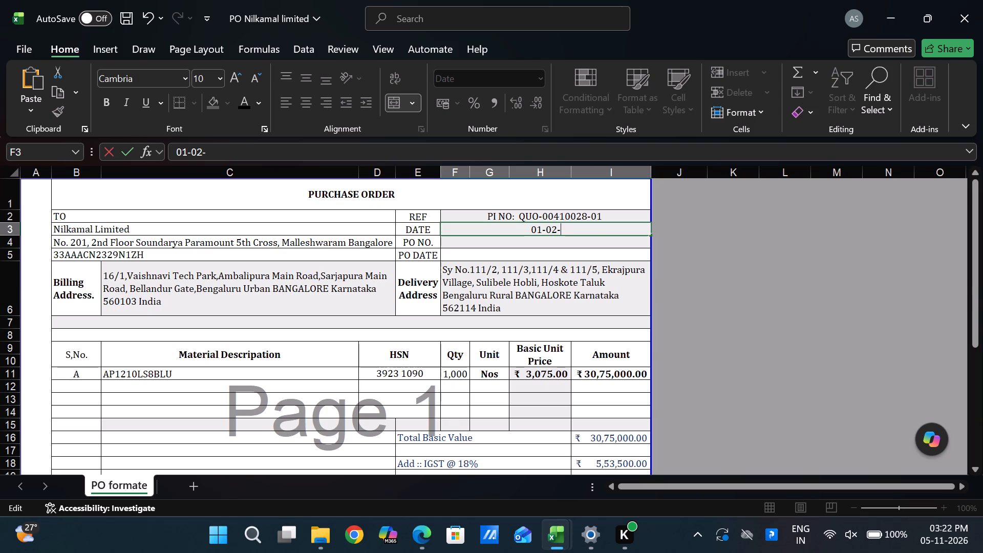
{"action": "key", "text": "BackSpace"}
{"action": "key", "text": "BackSpace"}
{"action": "key", "text": "9"}
{"action": "key", "text": "BackSpace"}
{"action": "key", "text": "9"}
{"action": "key", "text": "minus"}
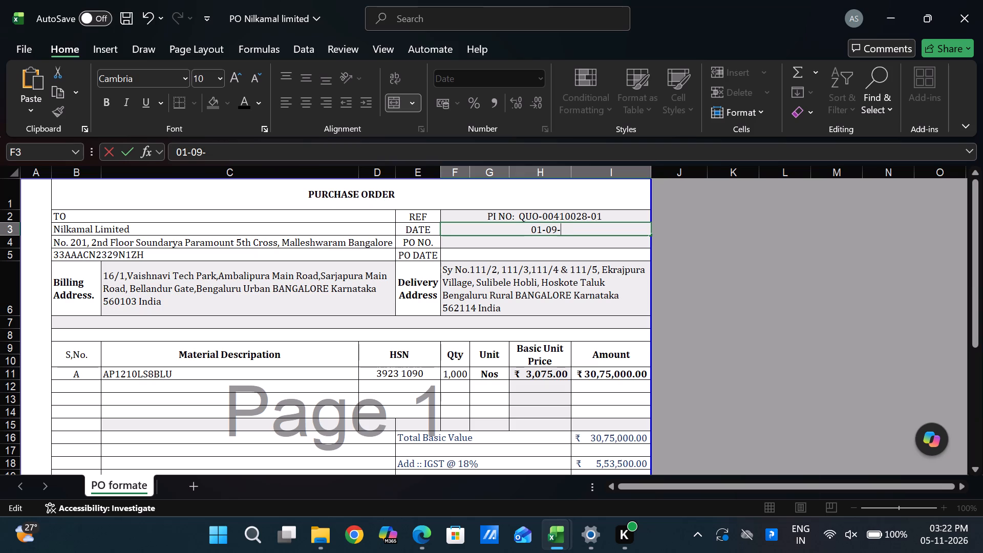
{"action": "type", "text": "2026"}
{"action": "key", "text": "Return"}
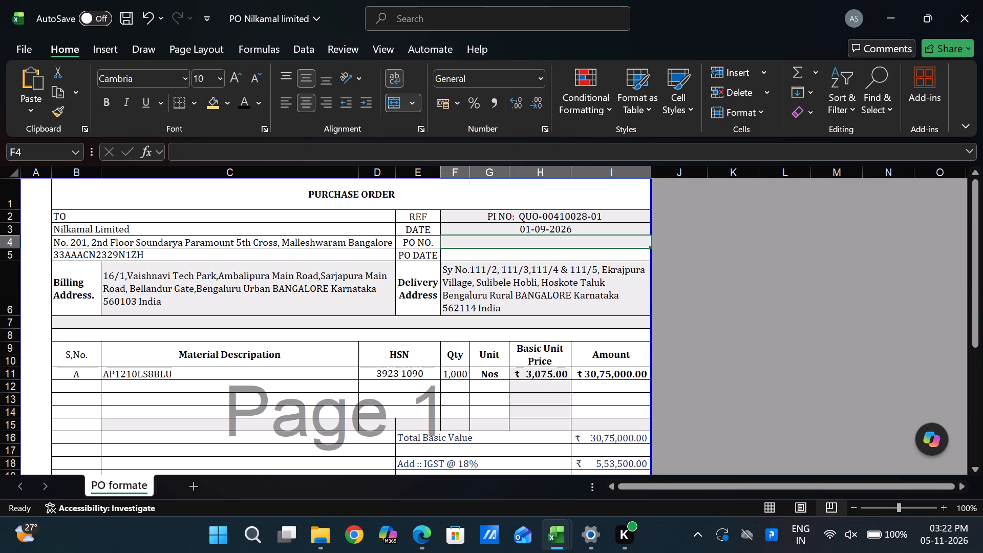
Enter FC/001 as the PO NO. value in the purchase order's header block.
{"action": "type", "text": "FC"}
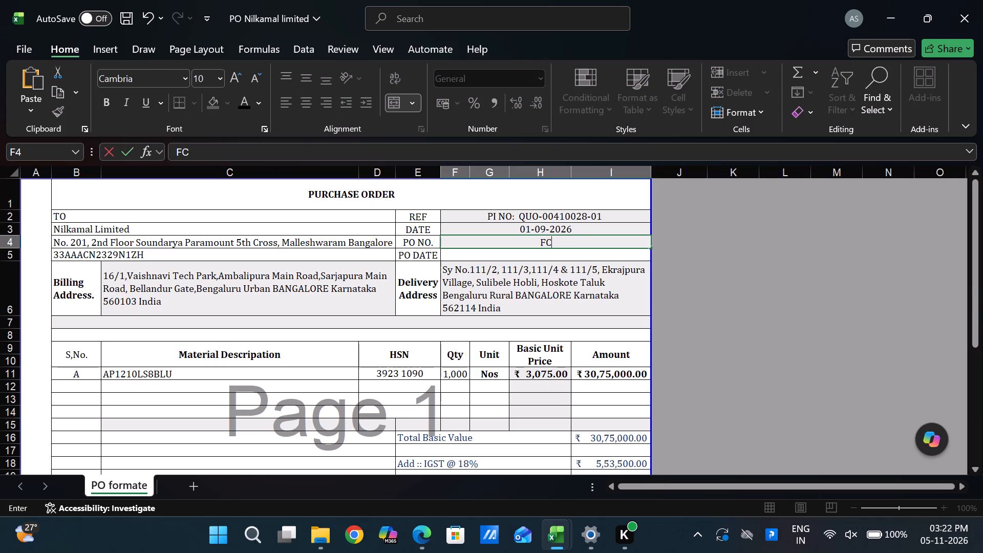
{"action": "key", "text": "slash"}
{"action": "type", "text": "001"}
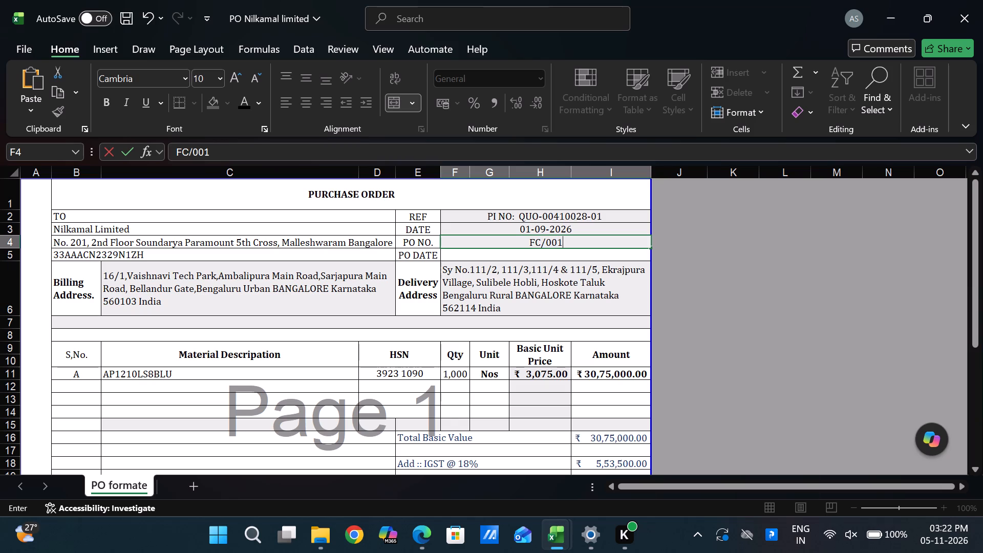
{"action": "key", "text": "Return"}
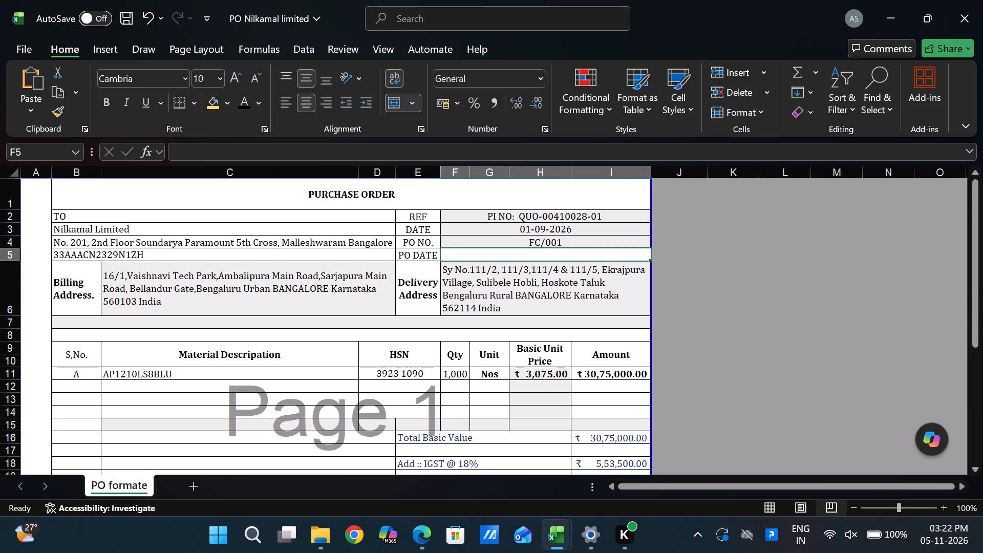
Replace the PO NO. value in the purchase order's header block with TP/001.
{"action": "key", "text": "Up"}
{"action": "key", "text": "BackSpace"}
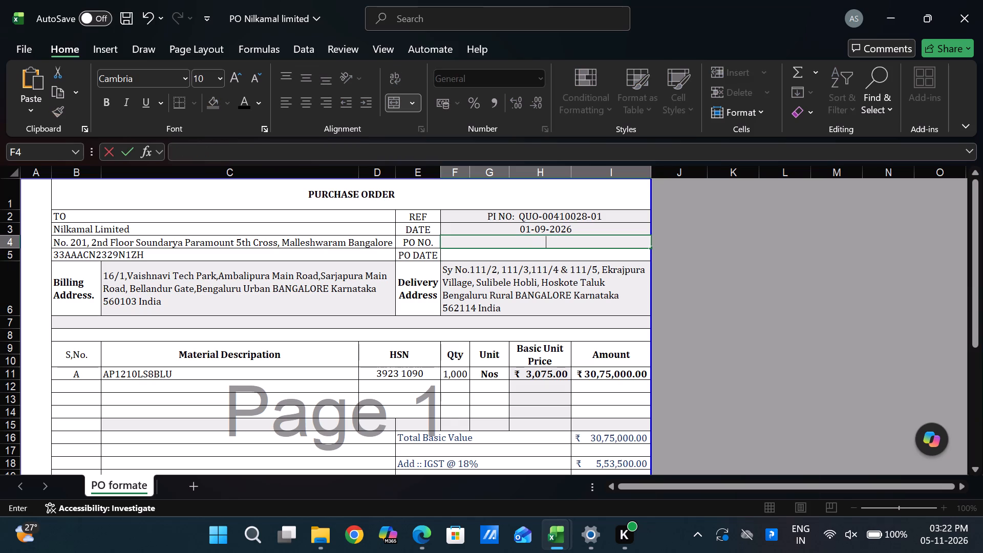
{"action": "key", "text": "shift+t"}
{"action": "key", "text": "shift+p"}
{"action": "type", "text": "/001"}
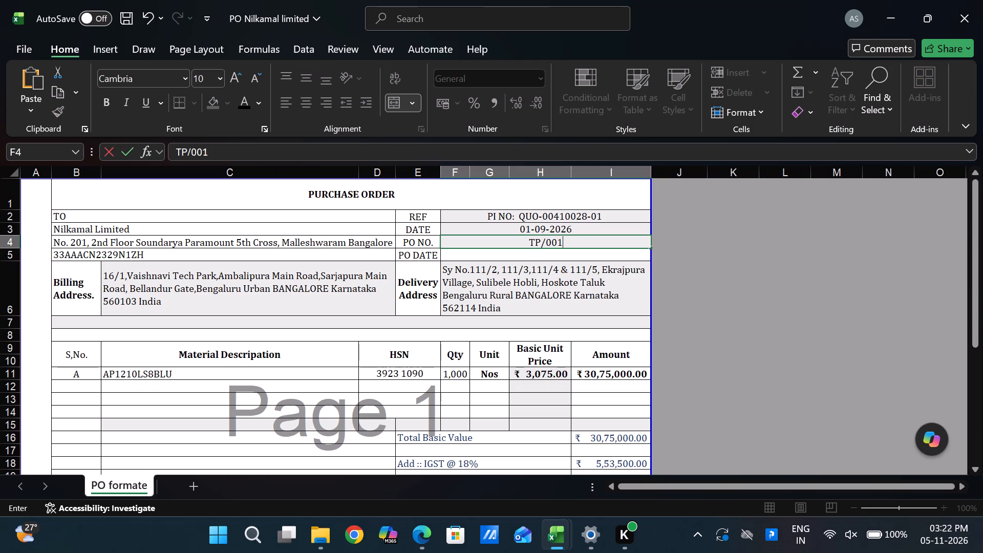
{"action": "key", "text": "Return"}
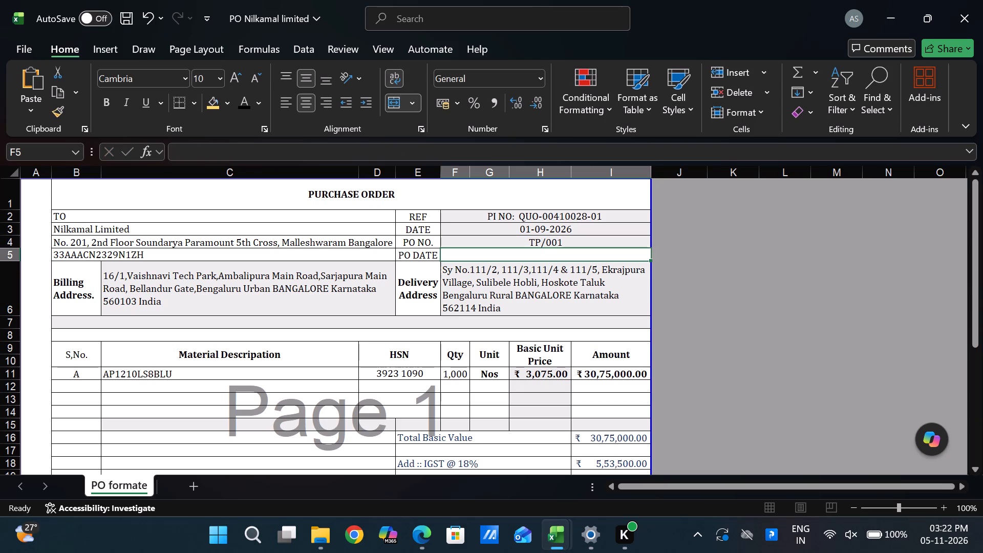
Select the supplier name cell, Nilkamal Limited, under TO in the purchase order's header.
{"action": "left_click", "coordinate": [201, 235]}
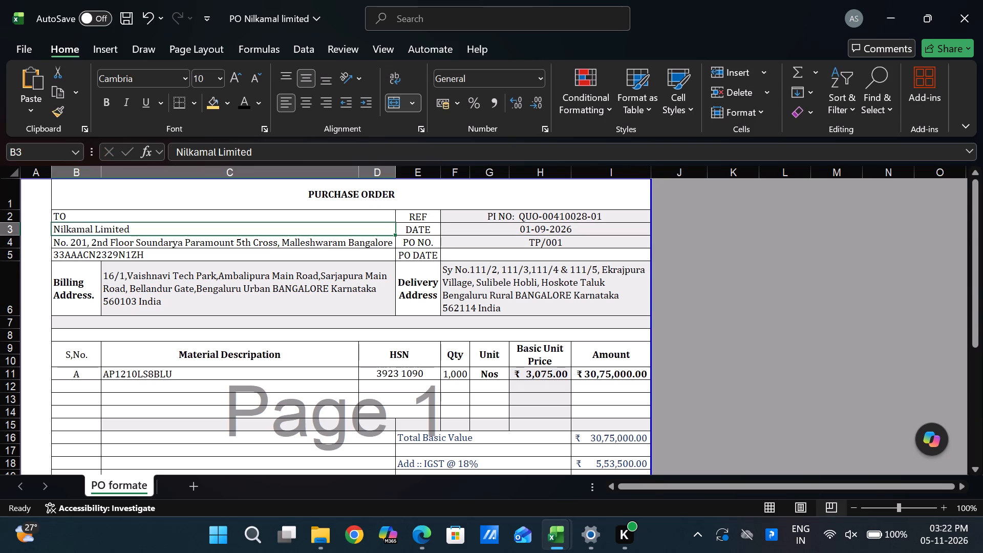
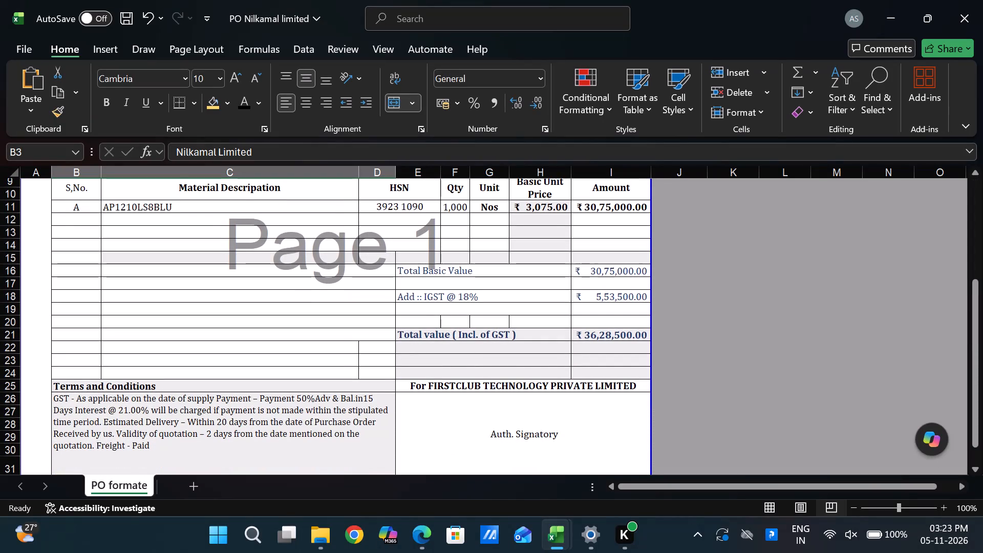
Close the Calculator window and return to the purchase order's header block in Excel.
{"action": "scroll", "coordinate": [352, 356], "scroll_direction": "up", "scroll_amount": 2}
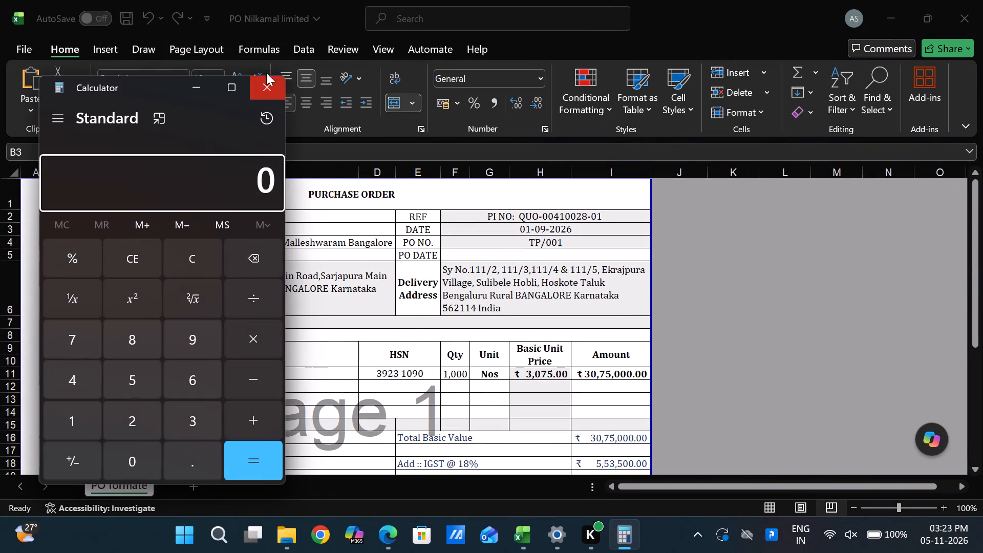
{"action": "left_click", "coordinate": [266, 88]}
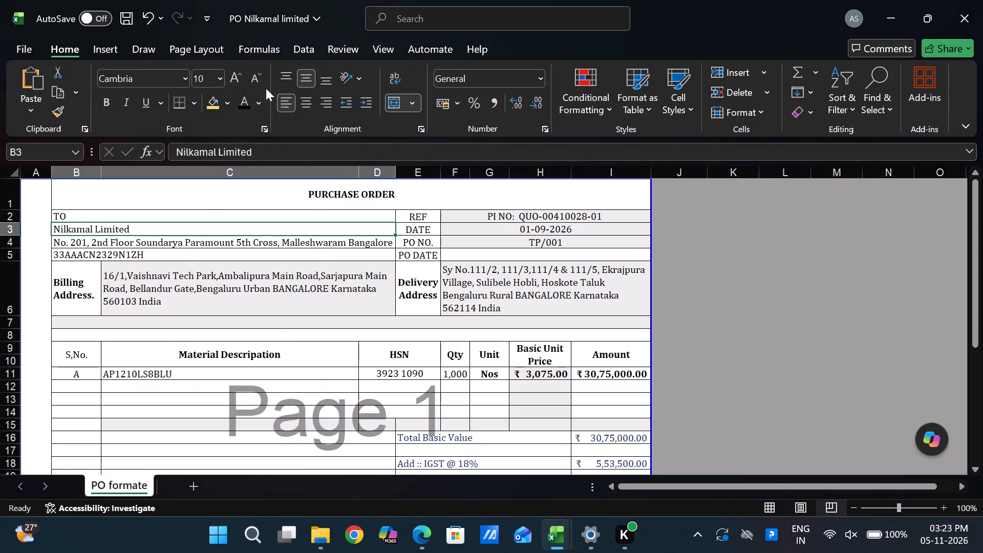
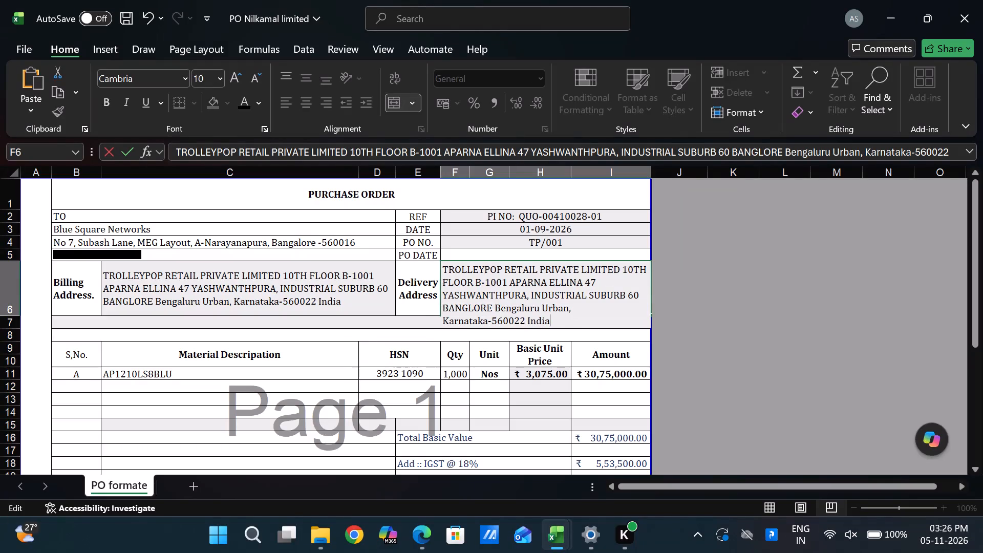
Place the text cursor just after the word FLOOR in the Delivery Address cell's text.
{"action": "left_click", "coordinate": [478, 287]}
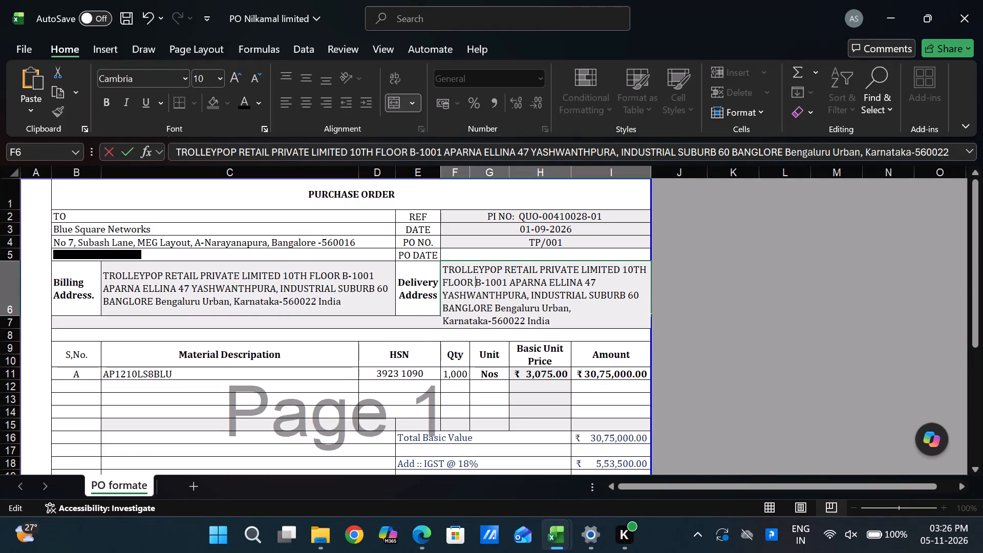
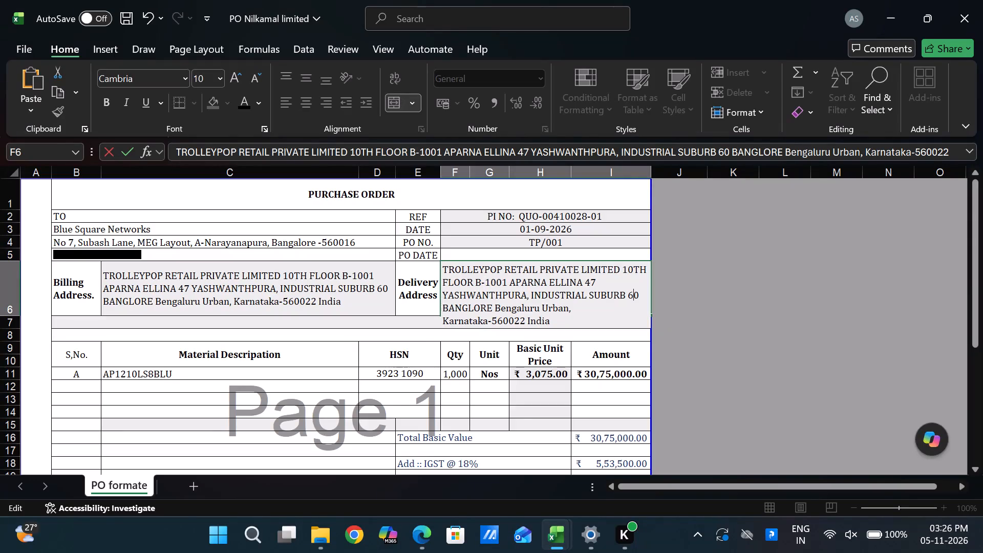
{"action": "key", "text": "Right"}
{"action": "key", "text": "BackSpace"}
{"action": "key", "text": "BackSpace"}
{"action": "key", "text": "BackSpace"}
{"action": "key", "text": "BackSpace"}
{"action": "key", "text": "BackSpace"}
{"action": "key", "text": "BackSpace"}
{"action": "key", "text": "BackSpace"}
{"action": "key", "text": "BackSpace"}
{"action": "key", "text": "BackSpace"}
{"action": "key", "text": "BackSpace"}
{"action": "key", "text": "BackSpace"}
{"action": "key", "text": "BackSpace"}
{"action": "key", "text": "BackSpace"}
{"action": "key", "text": "BackSpace"}
{"action": "key", "text": "BackSpace"}
{"action": "key", "text": "BackSpace"}
{"action": "key", "text": "BackSpace"}
{"action": "key", "text": "BackSpace"}
{"action": "key", "text": "BackSpace"}
{"action": "key", "text": "BackSpace"}
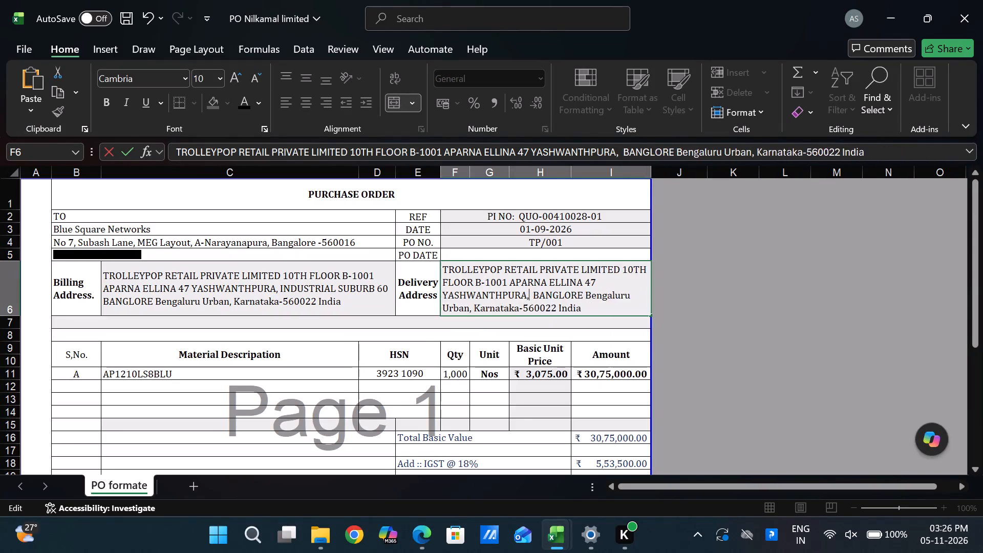
{"action": "key", "text": "BackSpace"}
{"action": "key", "text": "BackSpace"}
{"action": "key", "text": "BackSpace"}
{"action": "key", "text": "BackSpace"}
{"action": "key", "text": "BackSpace"}
{"action": "key", "text": "BackSpace"}
{"action": "key", "text": "BackSpace"}
{"action": "key", "text": "BackSpace"}
{"action": "key", "text": "BackSpace"}
{"action": "key", "text": "BackSpace"}
{"action": "key", "text": "BackSpace"}
{"action": "key", "text": "BackSpace"}
{"action": "key", "text": "BackSpace"}
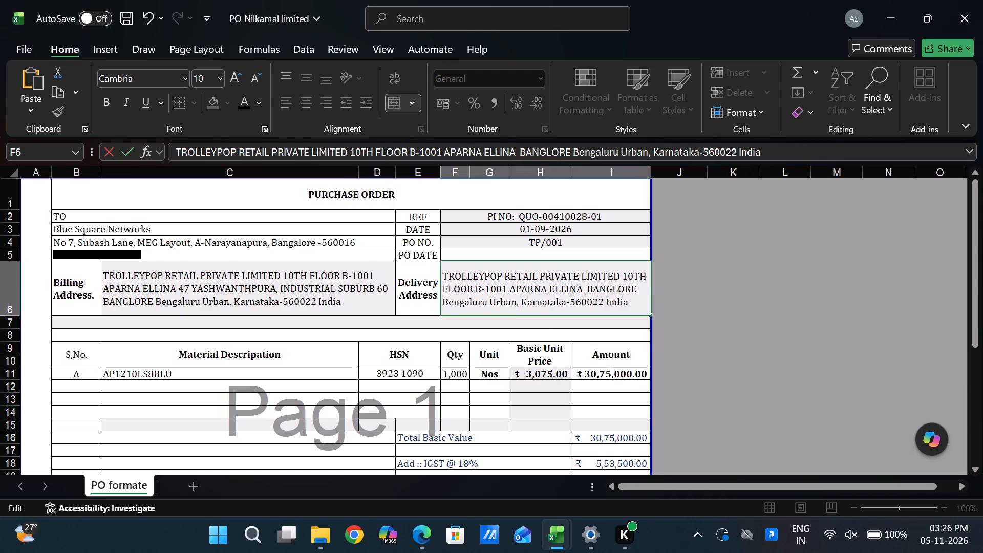
{"action": "key", "text": "BackSpace"}
{"action": "key", "text": "BackSpace"}
{"action": "key", "text": "BackSpace"}
{"action": "key", "text": "BackSpace"}
{"action": "key", "text": "BackSpace"}
{"action": "key", "text": "BackSpace"}
{"action": "key", "text": "BackSpace"}
{"action": "key", "text": "BackSpace"}
{"action": "key", "text": "BackSpace"}
{"action": "key", "text": "BackSpace"}
{"action": "key", "text": "BackSpace"}
{"action": "key", "text": "BackSpace"}
{"action": "key", "text": "BackSpace"}
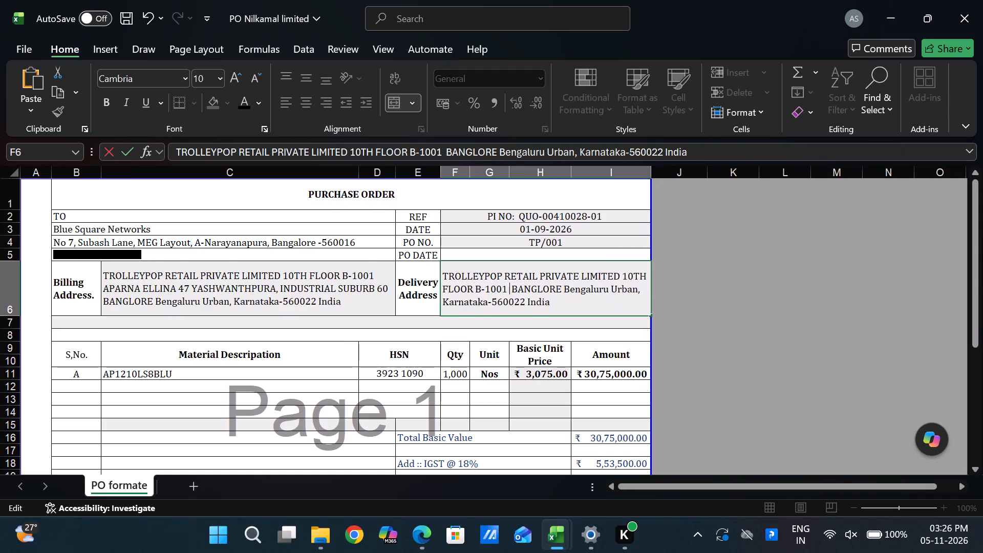
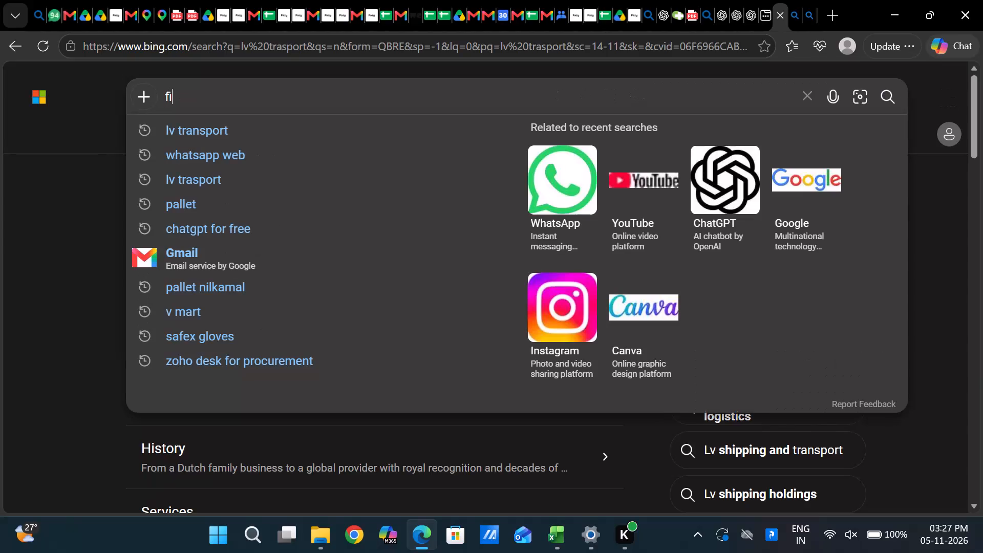
{"action": "type", "text": "rstclu"}
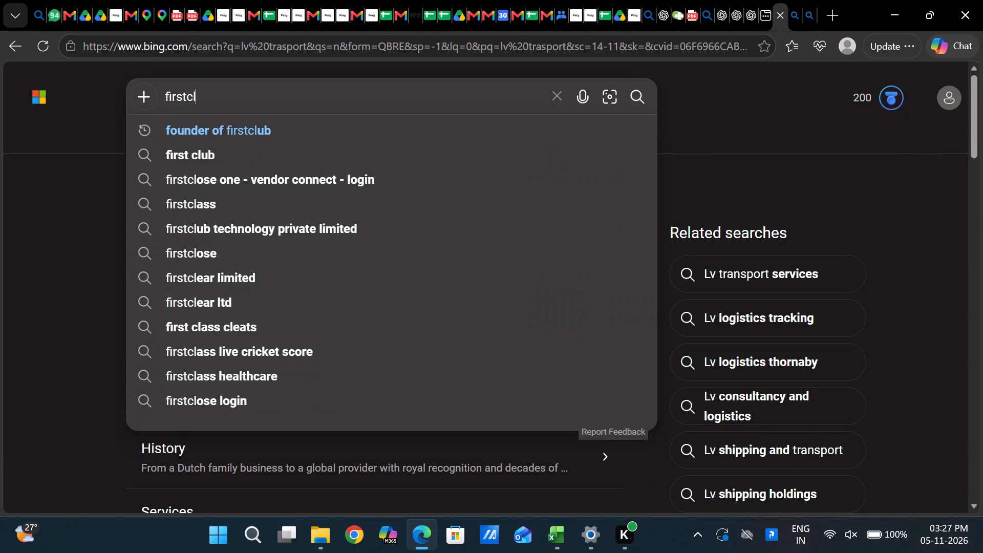
{"action": "type", "text": "v"}
{"action": "key", "text": "BackSpace"}
{"action": "type", "text": "b"}
{"action": "key", "text": "space"}
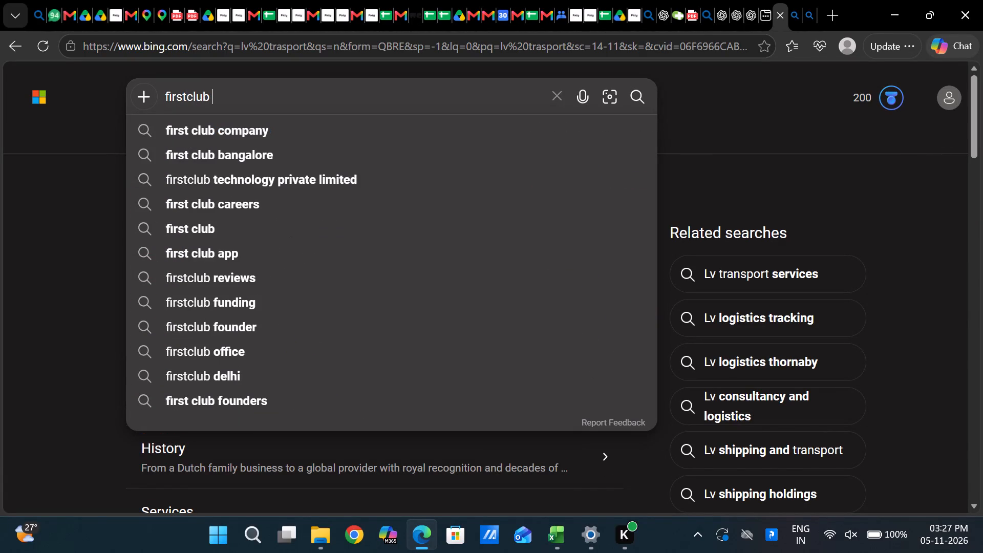
{"action": "type", "text": "comay location"}
{"action": "key", "text": "Return"}
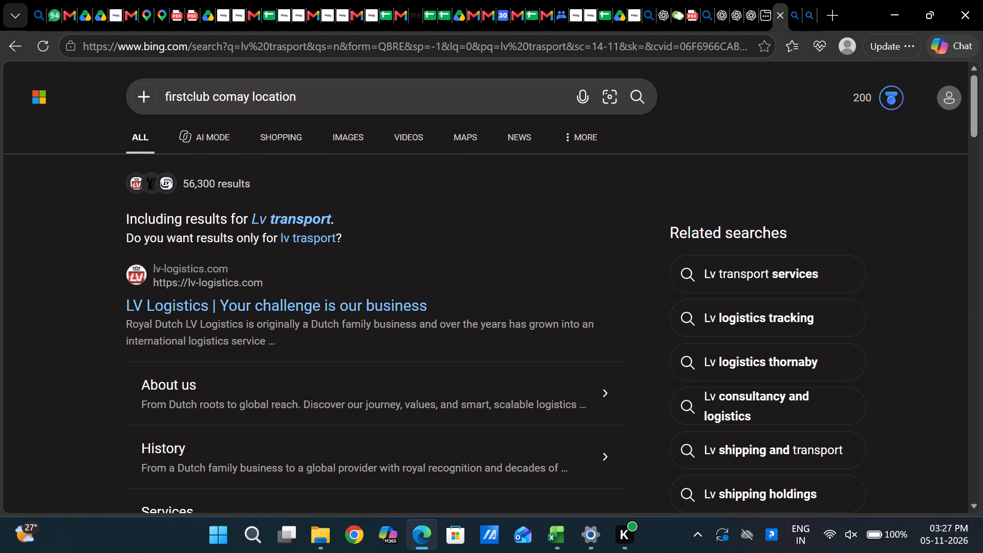
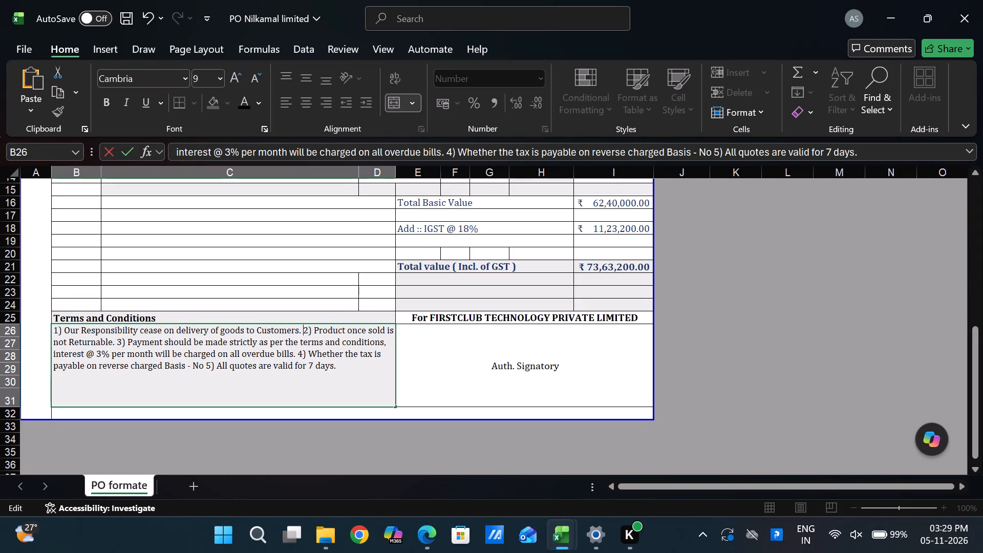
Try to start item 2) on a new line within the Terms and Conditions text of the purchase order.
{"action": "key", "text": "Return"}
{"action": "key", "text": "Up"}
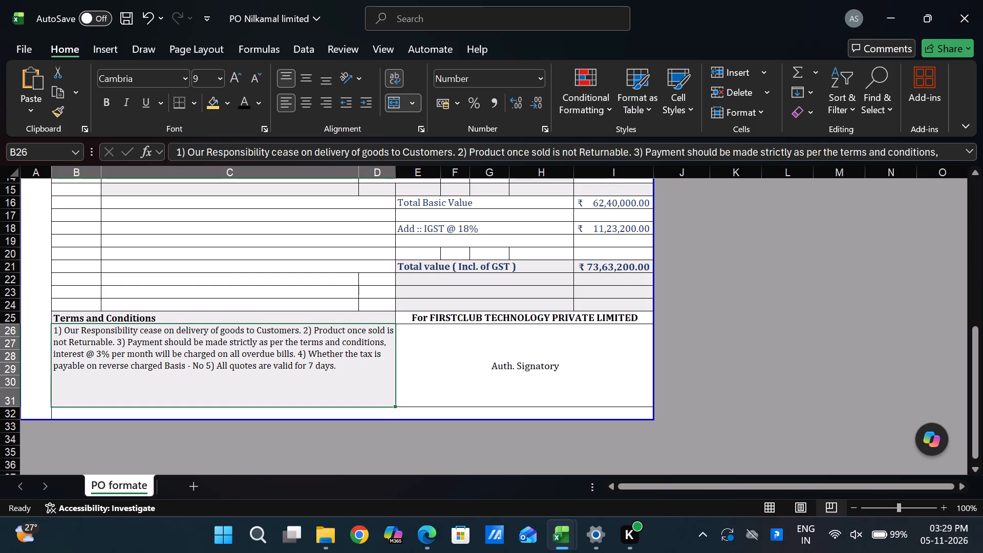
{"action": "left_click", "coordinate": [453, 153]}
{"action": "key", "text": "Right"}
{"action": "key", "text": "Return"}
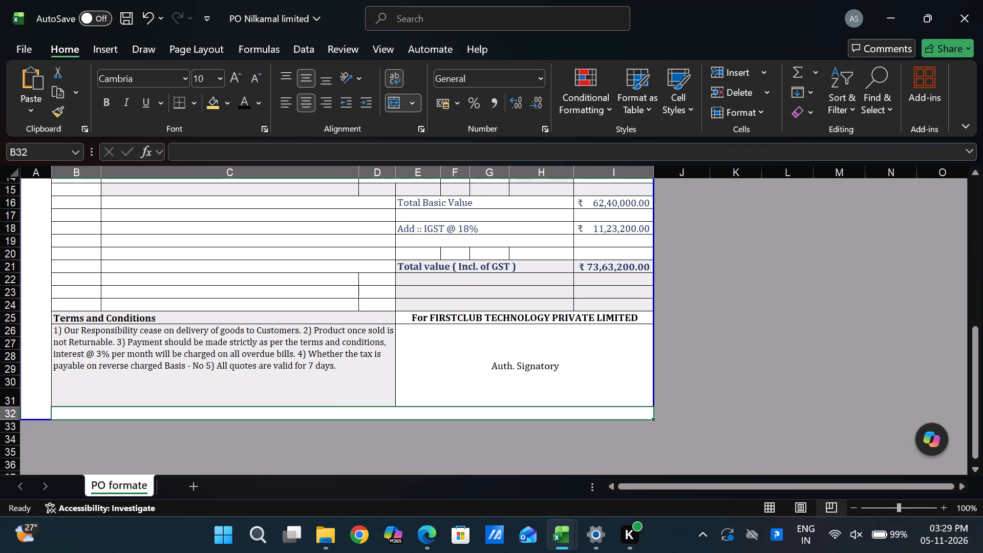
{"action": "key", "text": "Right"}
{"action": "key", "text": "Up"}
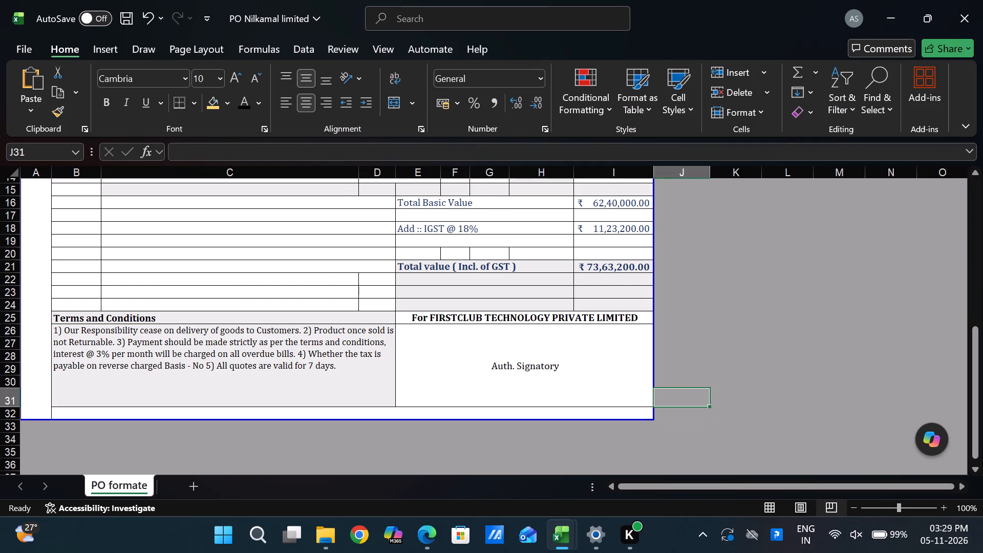
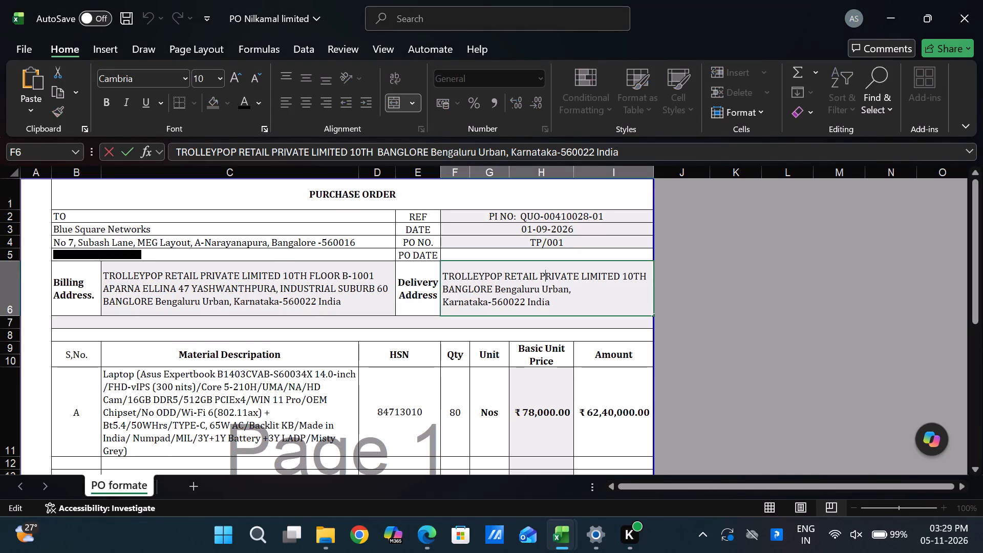
Replace the delivery address text after TROLLEYPOP RETAIL PRIVATE LIMITED with the copied Vaishnavi Tech Park office address.
{"action": "left_click_drag", "start_coordinate": [621, 278], "coordinate": [639, 297]}
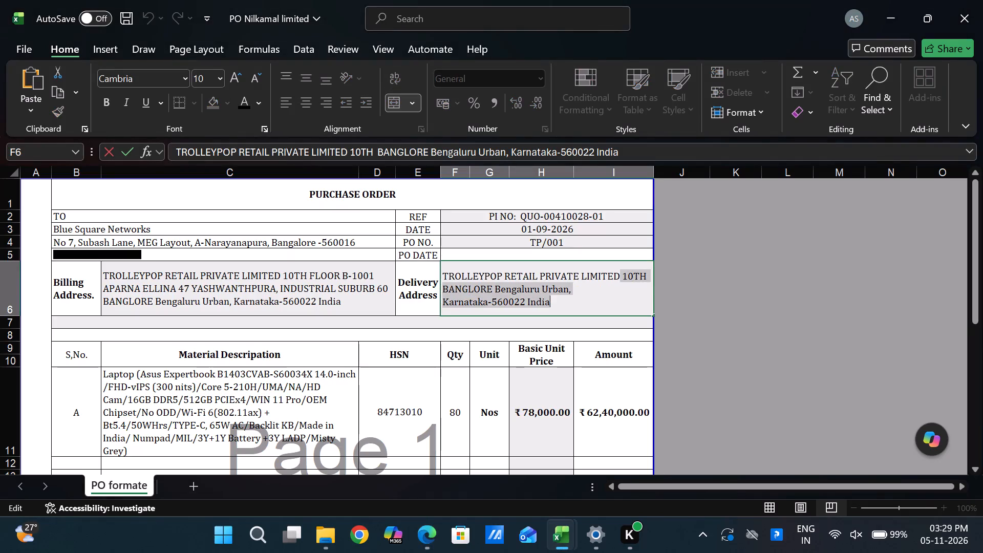
{"action": "left_click_drag", "start_coordinate": [639, 297], "coordinate": [639, 298]}
{"action": "key", "text": "ctrl+v"}
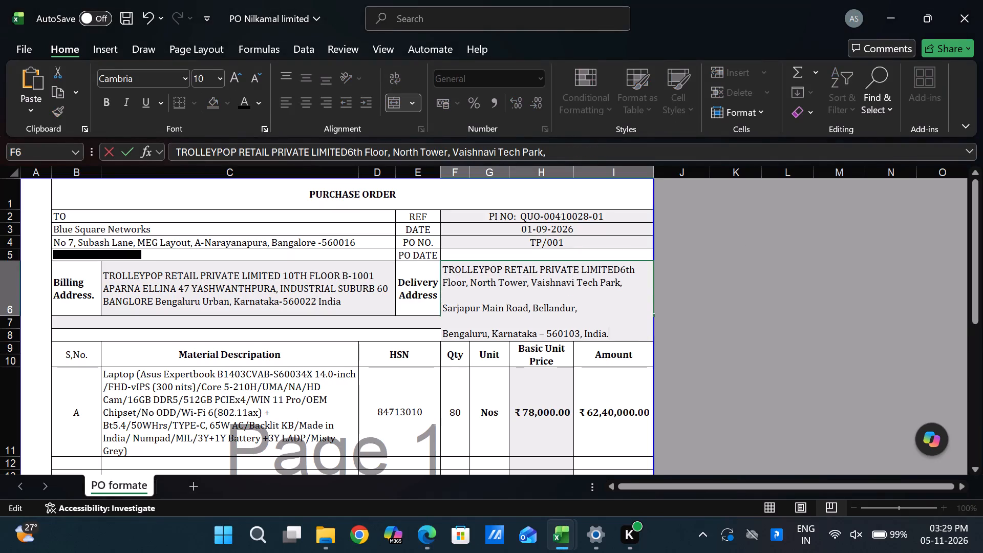
Change the floor in the delivery address to 5TH, separated from the company name by a space.
{"action": "left_click", "coordinate": [632, 270]}
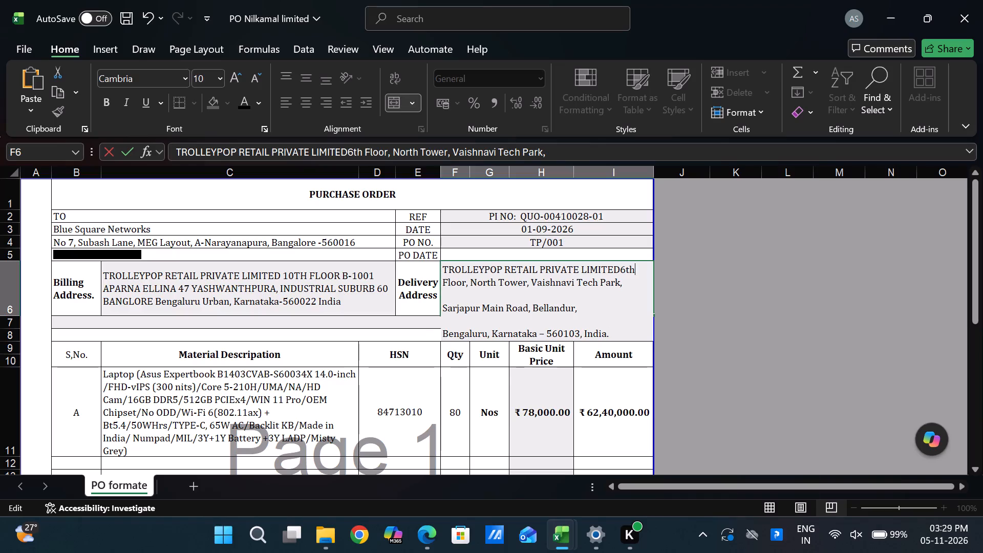
{"action": "key", "text": "BackSpace"}
{"action": "key", "text": "BackSpace"}
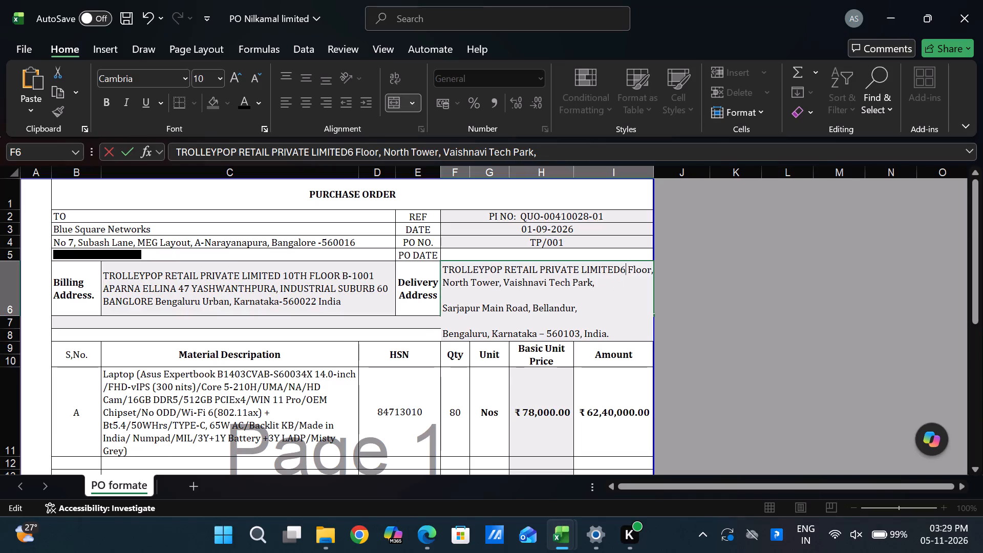
{"action": "key", "text": "BackSpace"}
{"action": "key", "text": "space"}
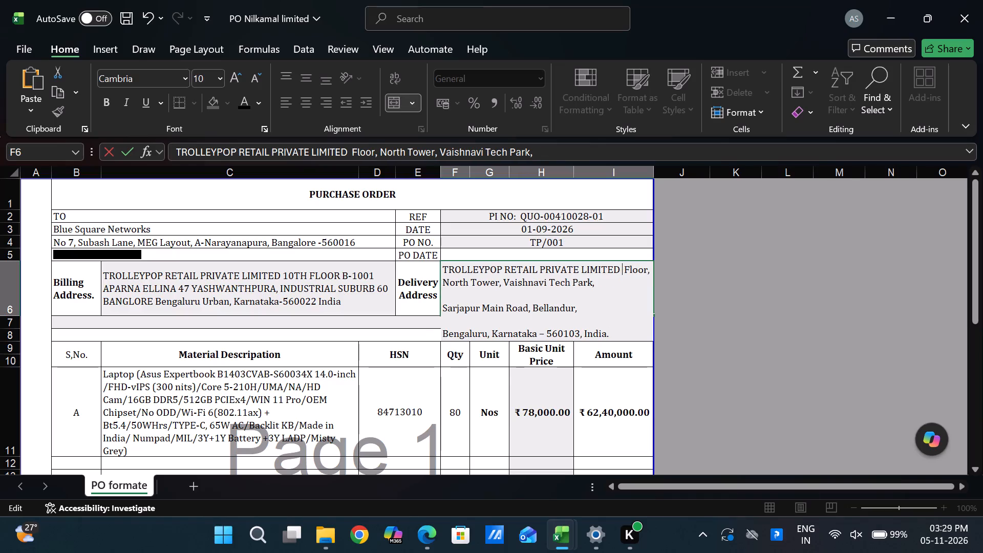
{"action": "key", "text": "shift+percent"}
{"action": "type", "text": "TH"}
{"action": "key", "text": "BackSpace"}
{"action": "key", "text": "BackSpace"}
{"action": "key", "text": "BackSpace"}
{"action": "type", "text": "5TH"}
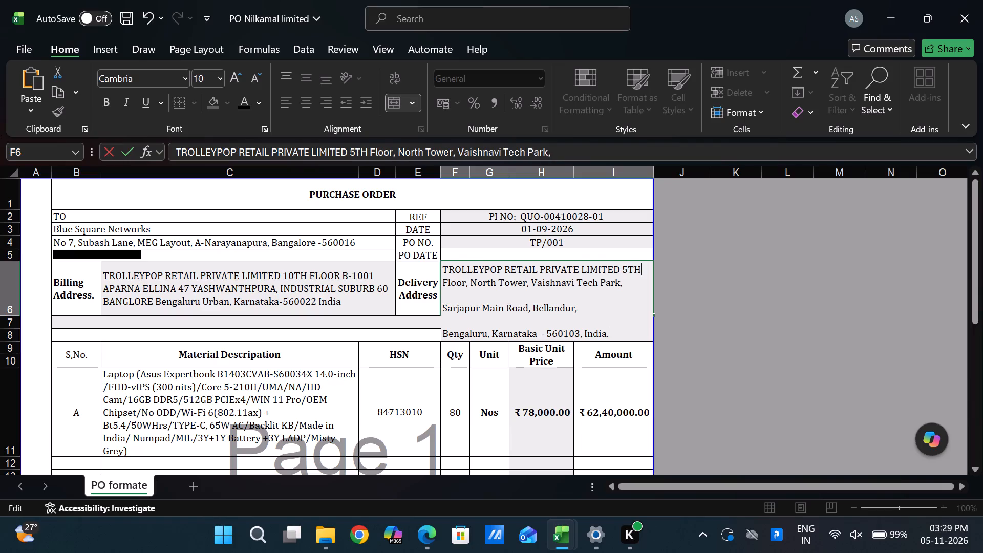
{"action": "key", "text": "Return"}
Remove the blank lines between the address lines in the Delivery Address cell.
{"action": "left_click", "coordinate": [567, 309]}
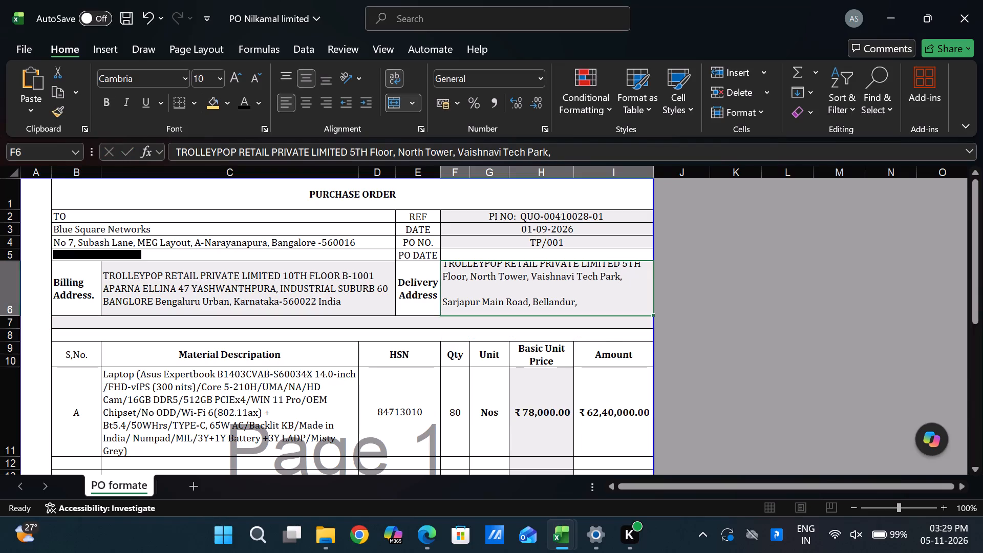
{"action": "double_click", "coordinate": [538, 283]}
{"action": "left_click", "coordinate": [457, 292]}
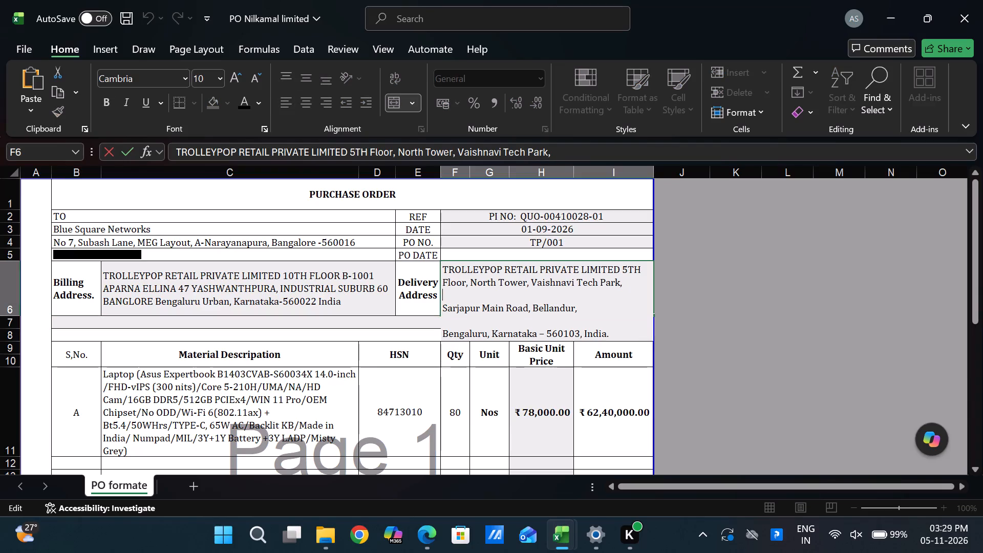
{"action": "key", "text": "BackSpace"}
{"action": "left_click", "coordinate": [451, 309]}
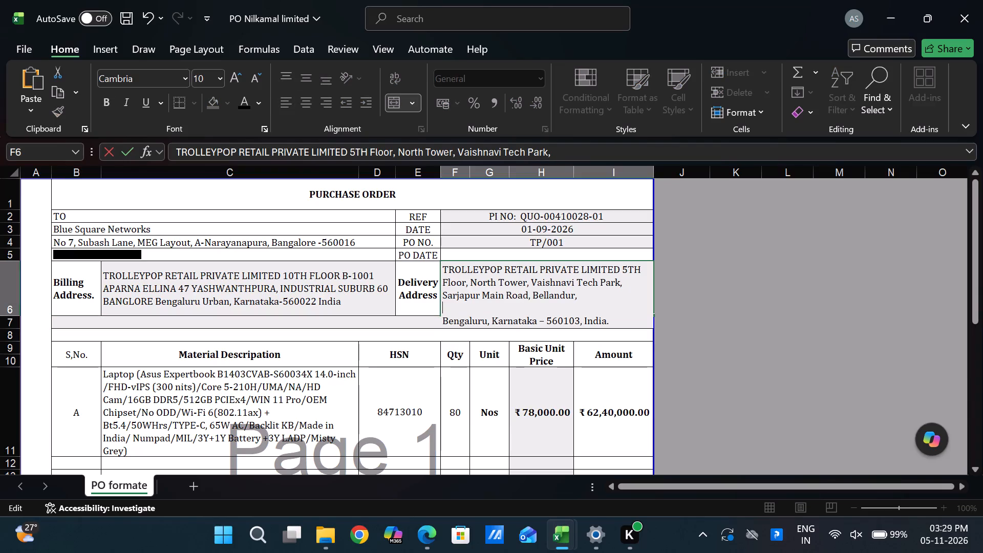
{"action": "key", "text": "BackSpace"}
{"action": "key", "text": "Return"}
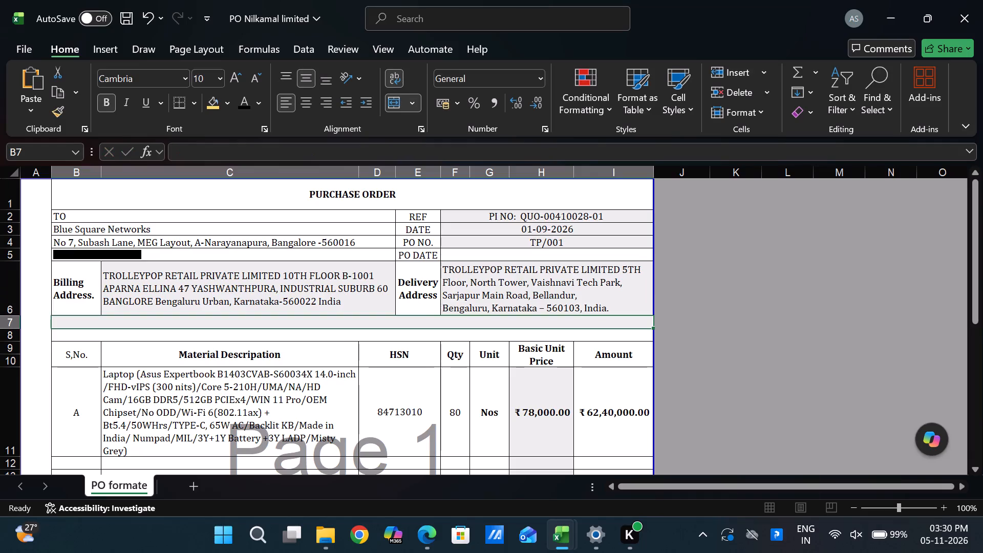
Select the PI number cell beside REF in the purchase order header.
{"action": "scroll", "coordinate": [464, 367], "scroll_direction": "down", "scroll_amount": 4}
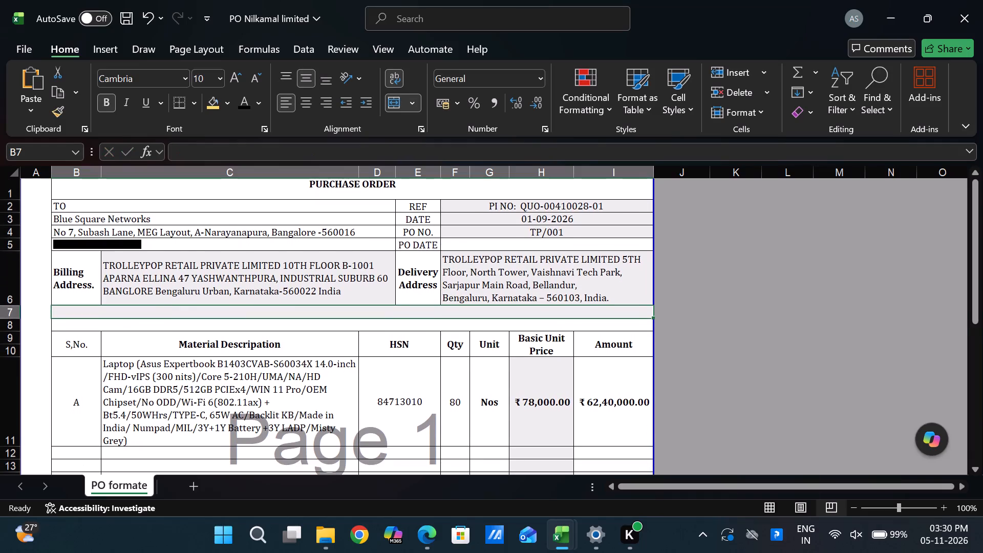
{"action": "left_click", "coordinate": [559, 208]}
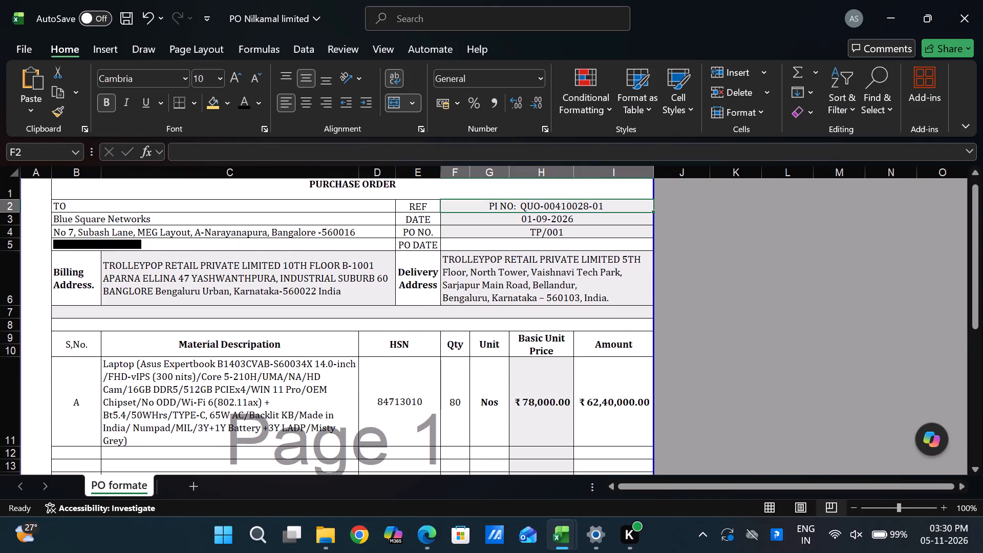
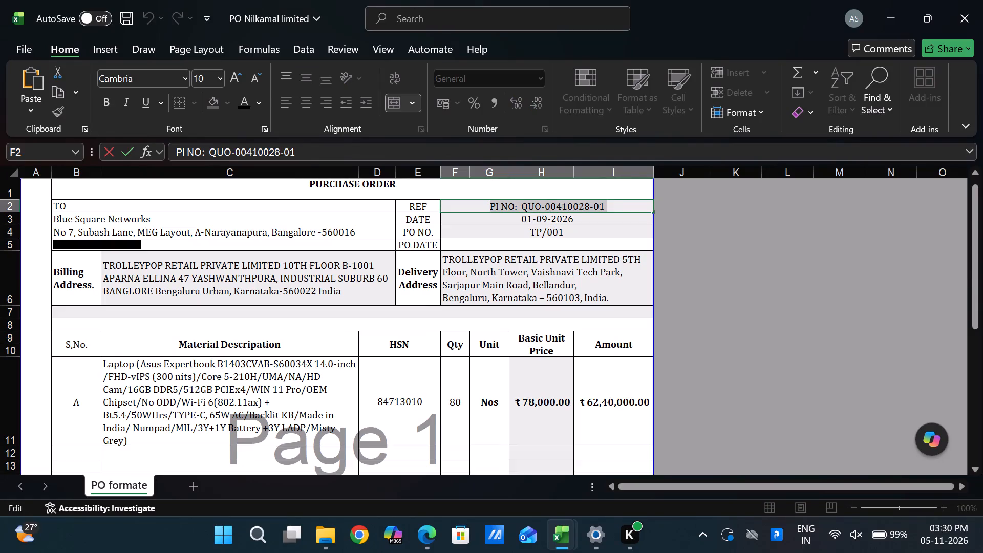
Replace the entire PI number text in the cell beside REF with QO NO.
{"action": "key", "text": "Right"}
{"action": "key", "text": "BackSpace"}
{"action": "key", "text": "BackSpace"}
{"action": "key", "text": "BackSpace"}
{"action": "key", "text": "BackSpace"}
{"action": "key", "text": "BackSpace"}
{"action": "key", "text": "BackSpace"}
{"action": "key", "text": "BackSpace"}
{"action": "key", "text": "BackSpace"}
{"action": "key", "text": "BackSpace"}
{"action": "key", "text": "BackSpace"}
{"action": "key", "text": "BackSpace"}
{"action": "key", "text": "BackSpace"}
{"action": "key", "text": "BackSpace"}
{"action": "key", "text": "BackSpace"}
{"action": "key", "text": "BackSpace"}
{"action": "key", "text": "BackSpace"}
{"action": "key", "text": "BackSpace"}
{"action": "key", "text": "BackSpace"}
{"action": "key", "text": "BackSpace"}
{"action": "key", "text": "BackSpace"}
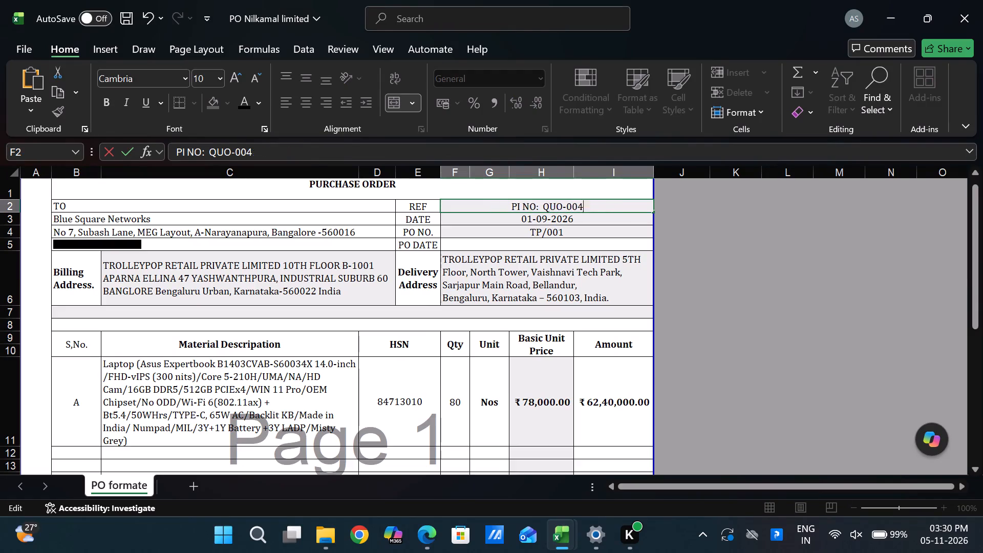
{"action": "key", "text": "BackSpace"}
{"action": "key", "text": "BackSpace"}
{"action": "key", "text": "BackSpace"}
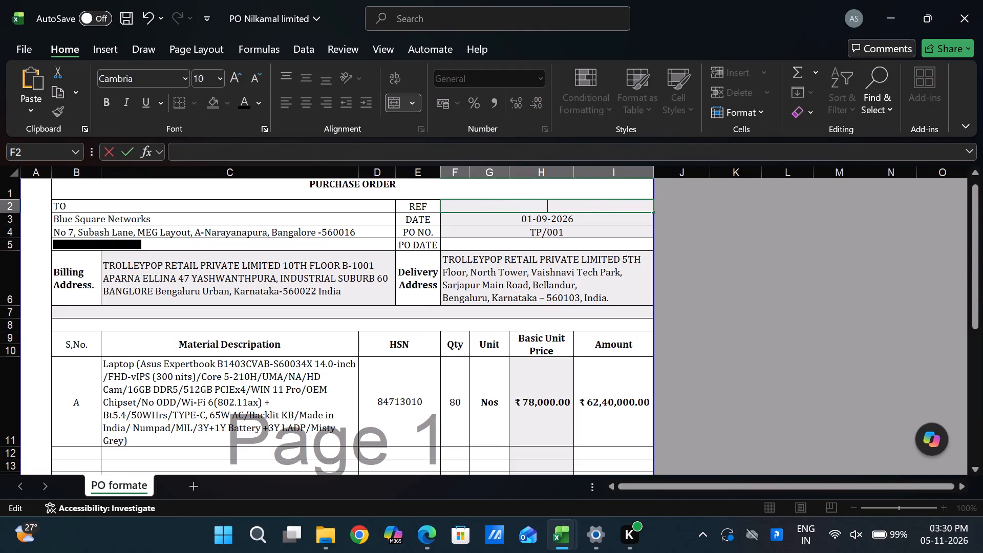
{"action": "key", "text": "shift+q"}
{"action": "key", "text": "shift+u"}
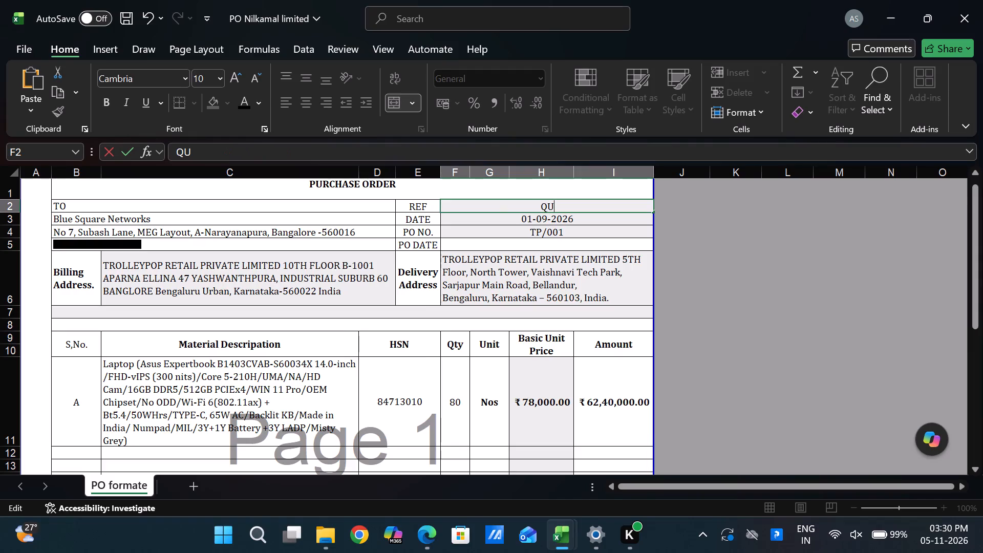
{"action": "key", "text": "BackSpace"}
{"action": "type", "text": "O"}
{"action": "key", "text": "space"}
{"action": "type", "text": "NO"}
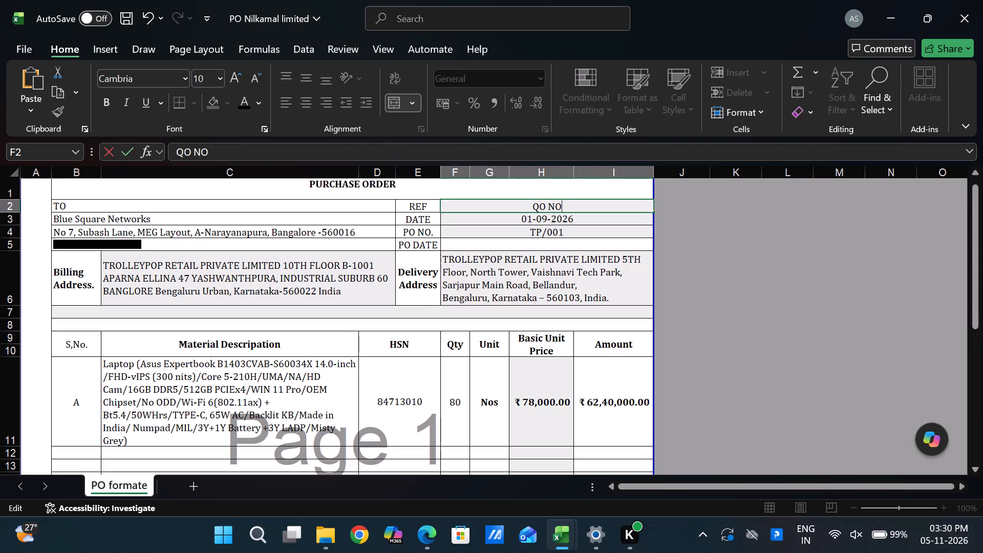
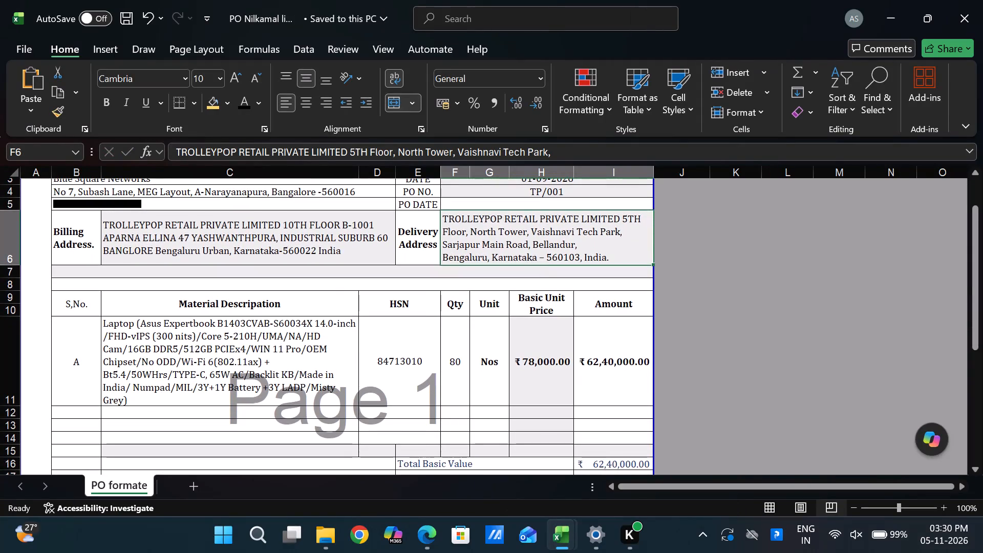
Review the whole purchase order, from the item table, totals, terms and signatory block back to the header and addresses.
{"action": "scroll", "coordinate": [451, 395], "scroll_direction": "down", "scroll_amount": 1}
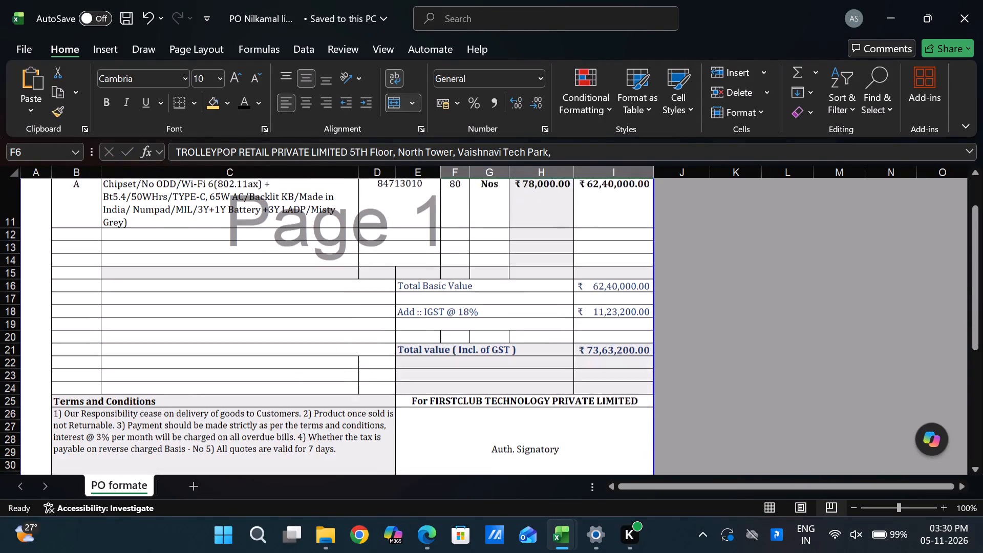
{"action": "scroll", "coordinate": [451, 395], "scroll_direction": "down", "scroll_amount": 1}
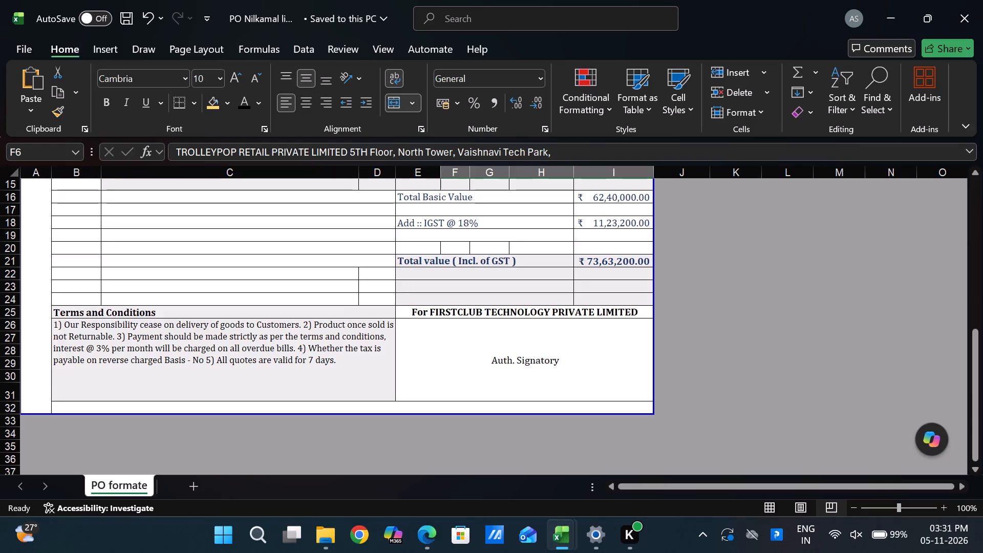
{"action": "scroll", "coordinate": [451, 395], "scroll_direction": "up", "scroll_amount": 1}
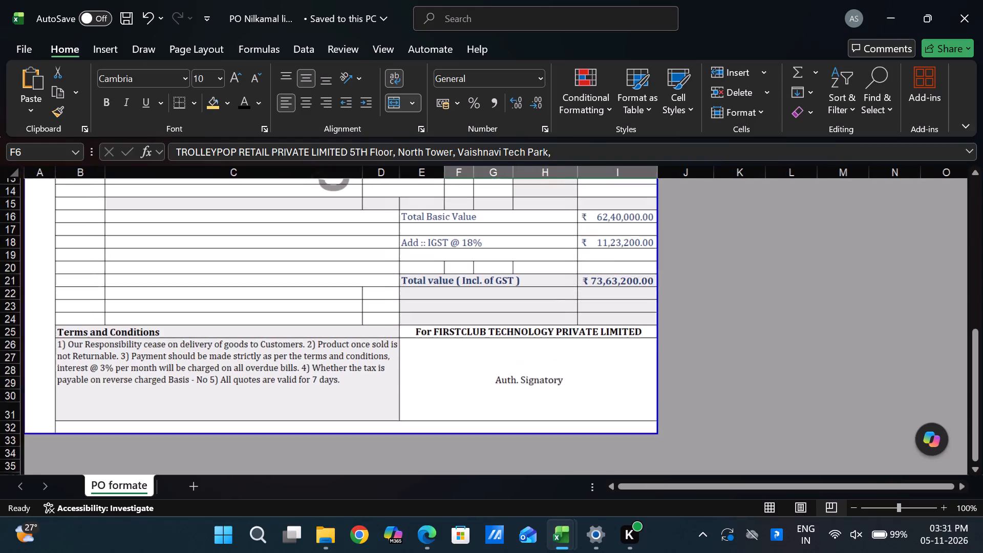
{"action": "scroll", "coordinate": [451, 395], "scroll_direction": "up", "scroll_amount": 1}
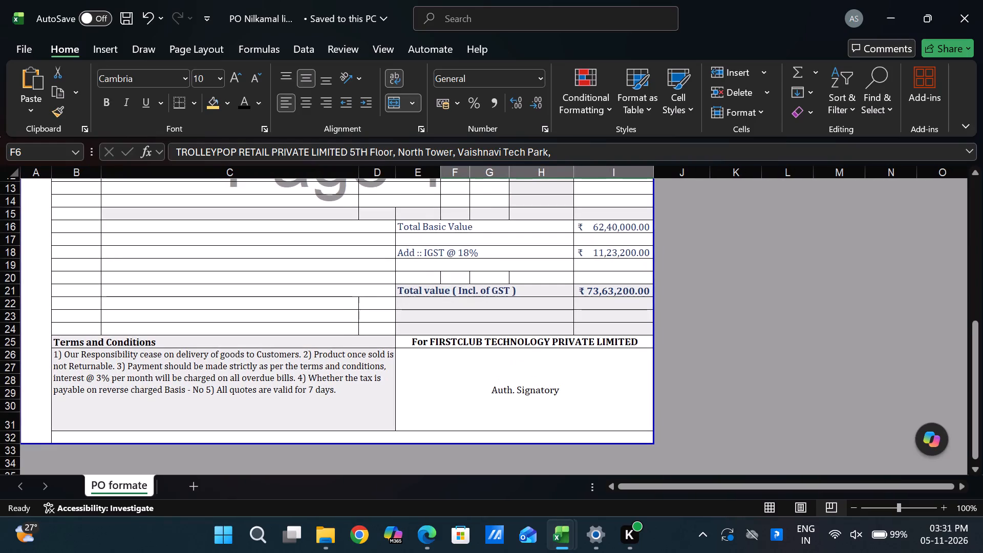
{"action": "scroll", "coordinate": [451, 395], "scroll_direction": "up", "scroll_amount": 1}
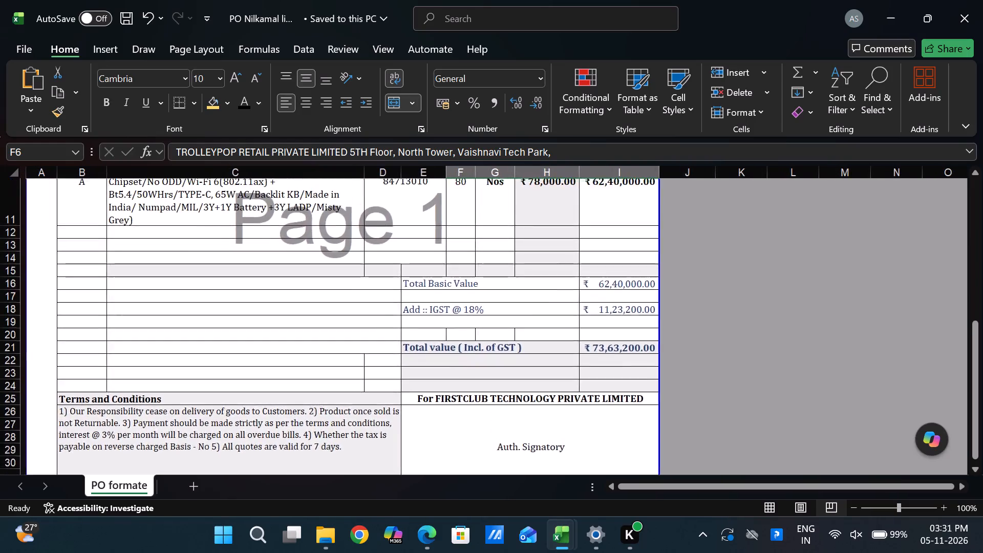
{"action": "scroll", "coordinate": [451, 395], "scroll_direction": "up", "scroll_amount": 2}
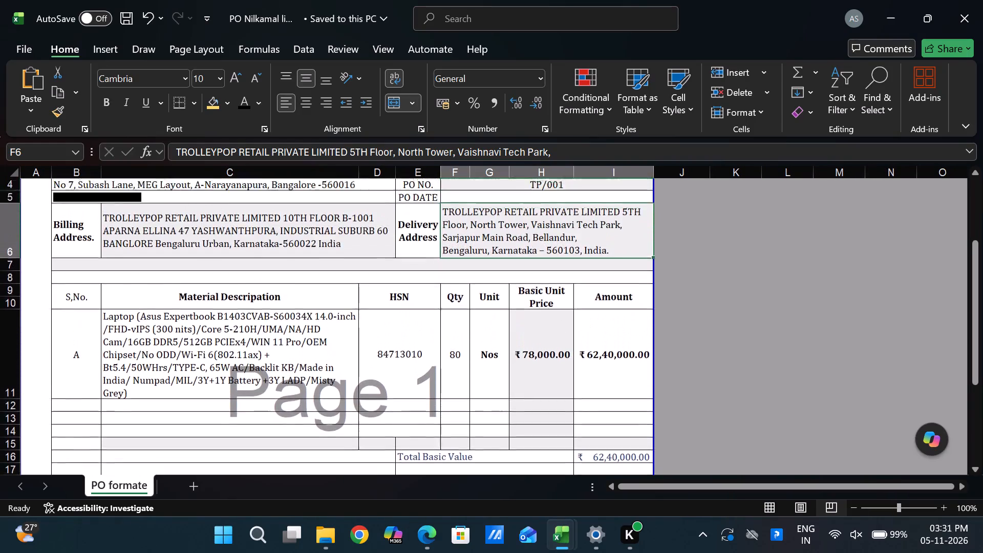
{"action": "scroll", "coordinate": [451, 395], "scroll_direction": "up", "scroll_amount": 3}
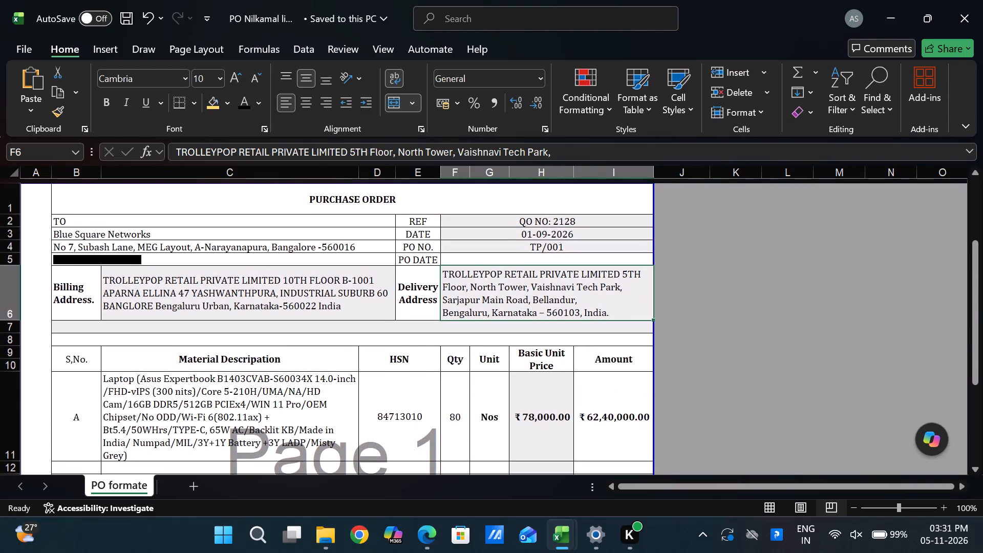
{"action": "scroll", "coordinate": [451, 395], "scroll_direction": "up", "scroll_amount": 2}
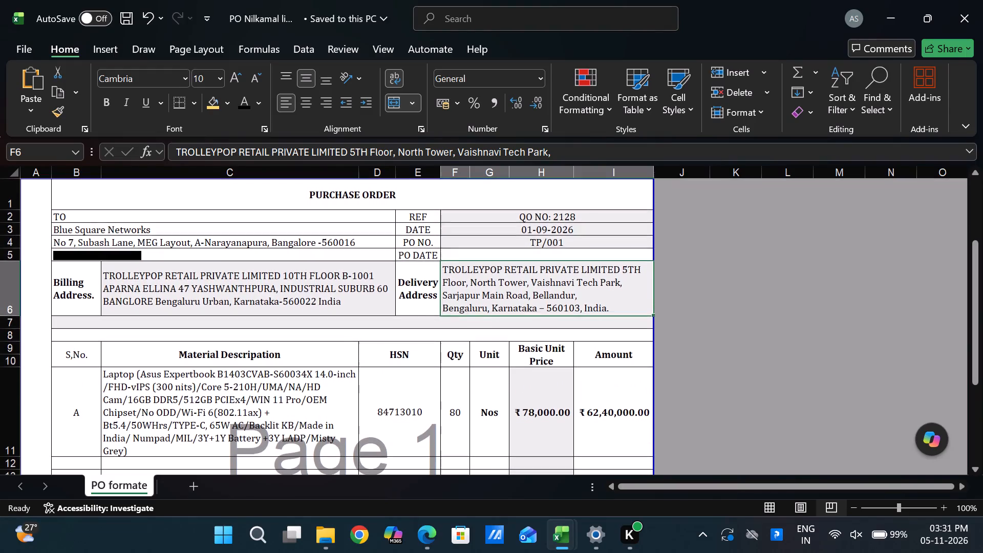
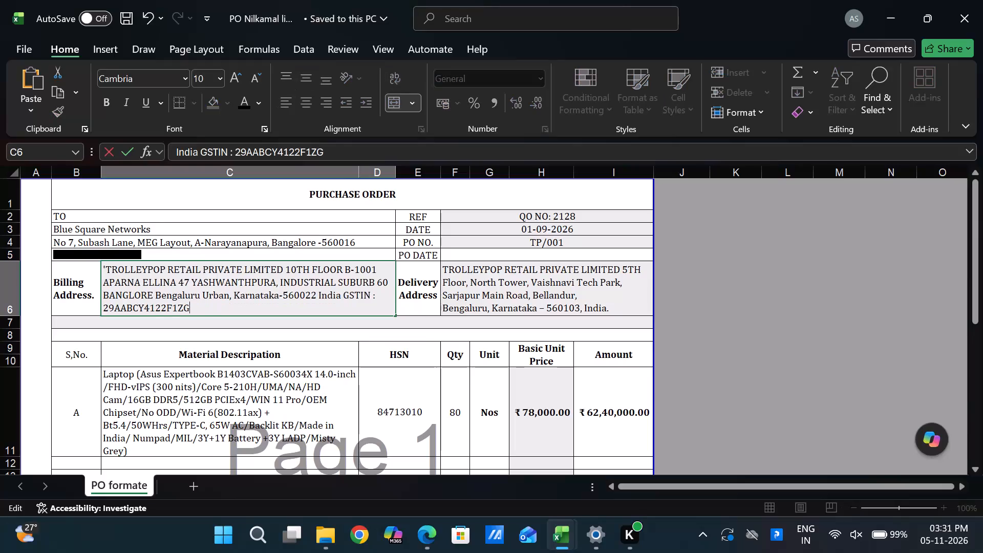
Finalize the Billing Address cell entry with the TROLLEYPOP RETAIL PRIVATE LIMITED address and GSTIN.
{"action": "key", "text": "Return"}
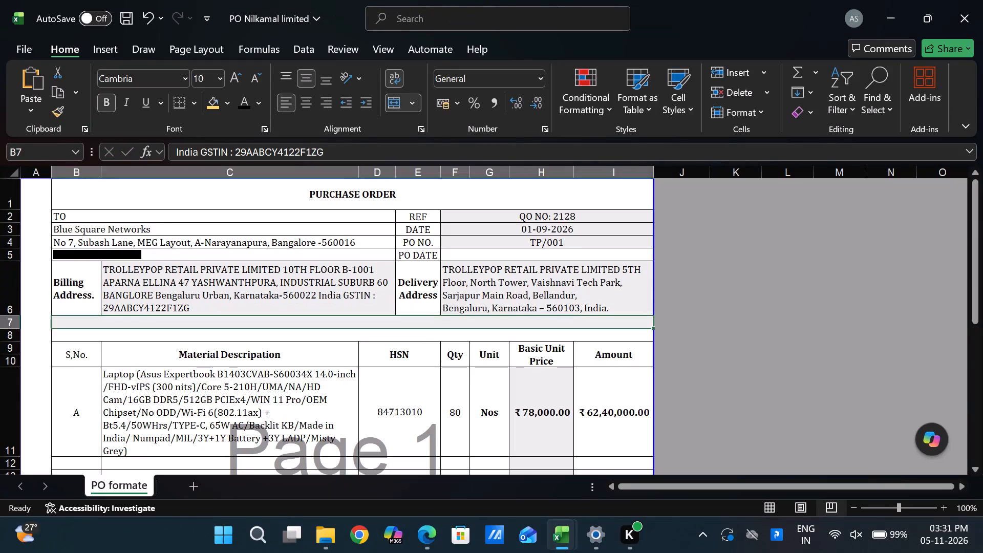
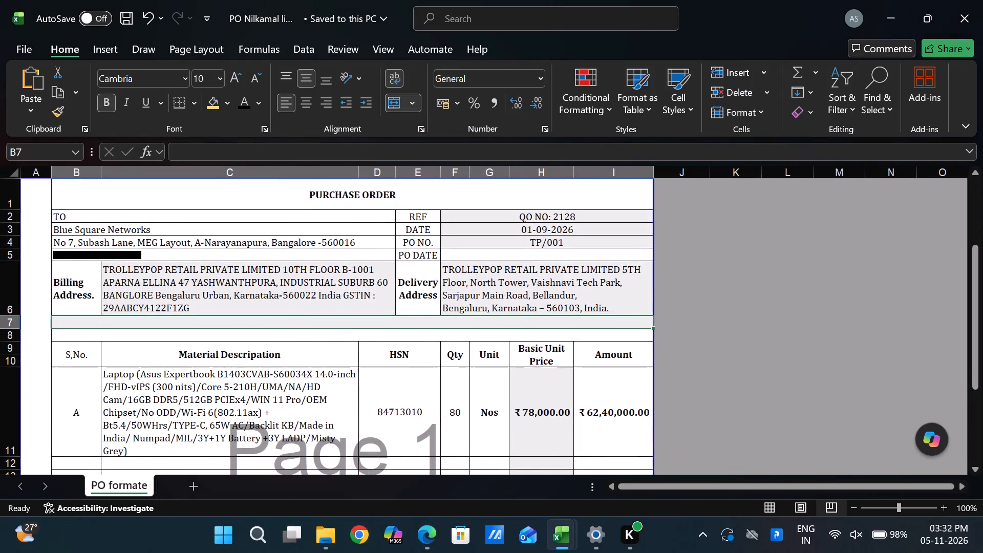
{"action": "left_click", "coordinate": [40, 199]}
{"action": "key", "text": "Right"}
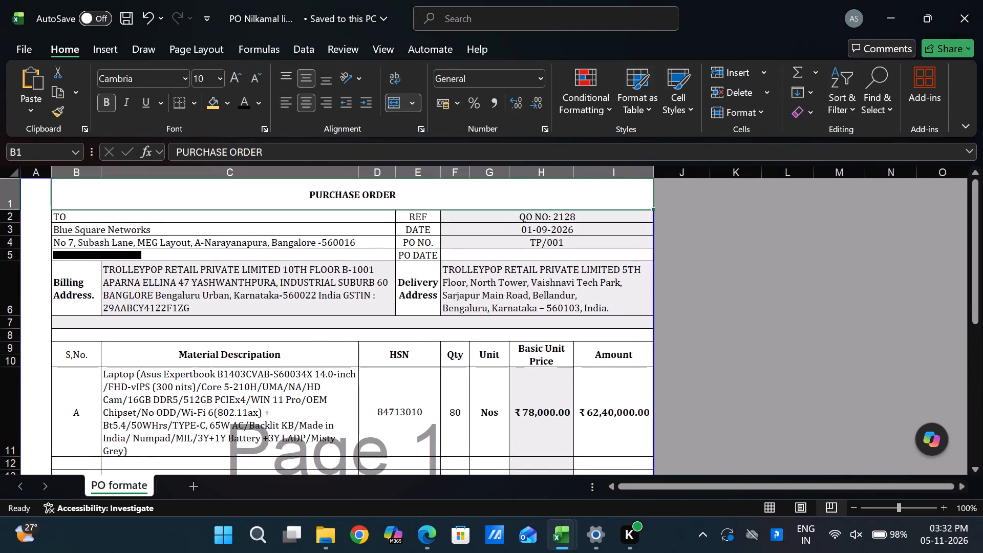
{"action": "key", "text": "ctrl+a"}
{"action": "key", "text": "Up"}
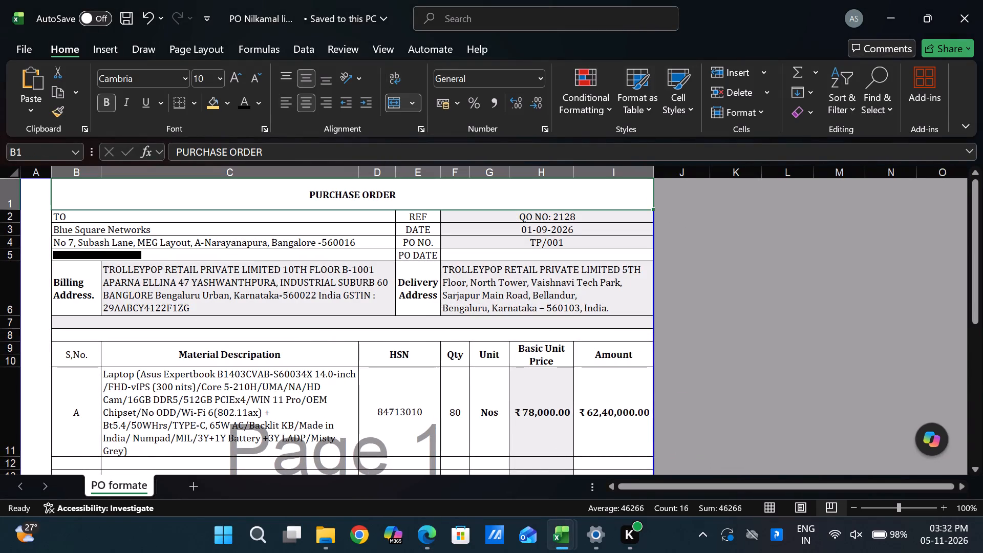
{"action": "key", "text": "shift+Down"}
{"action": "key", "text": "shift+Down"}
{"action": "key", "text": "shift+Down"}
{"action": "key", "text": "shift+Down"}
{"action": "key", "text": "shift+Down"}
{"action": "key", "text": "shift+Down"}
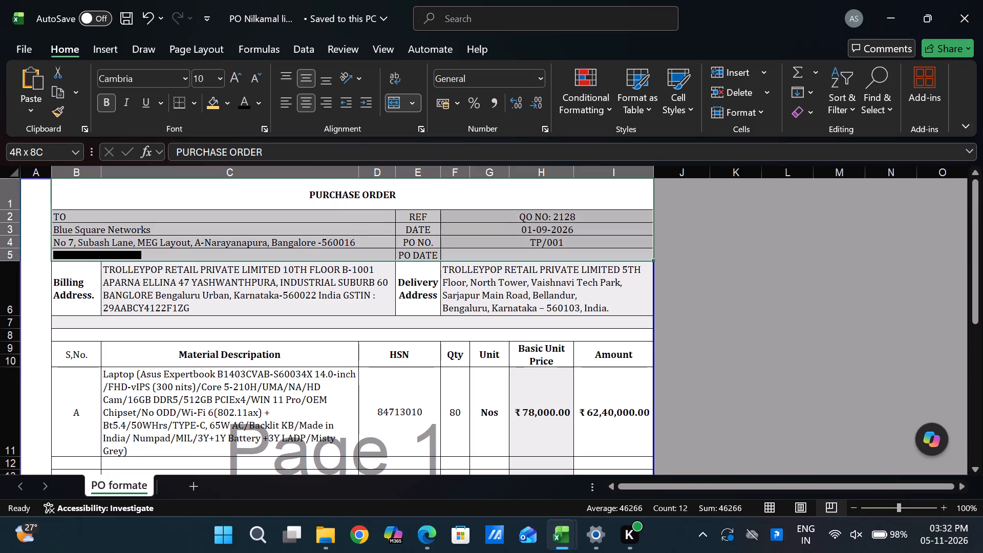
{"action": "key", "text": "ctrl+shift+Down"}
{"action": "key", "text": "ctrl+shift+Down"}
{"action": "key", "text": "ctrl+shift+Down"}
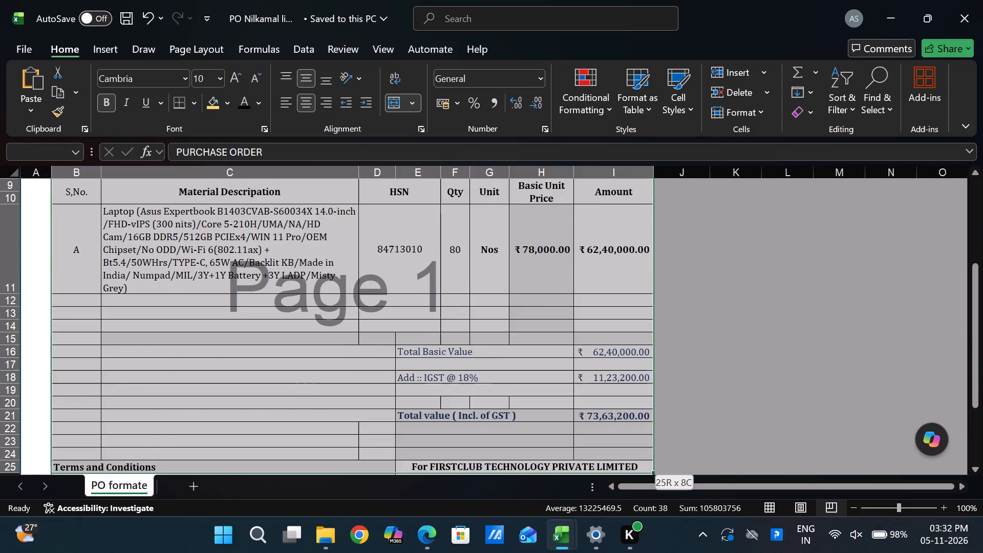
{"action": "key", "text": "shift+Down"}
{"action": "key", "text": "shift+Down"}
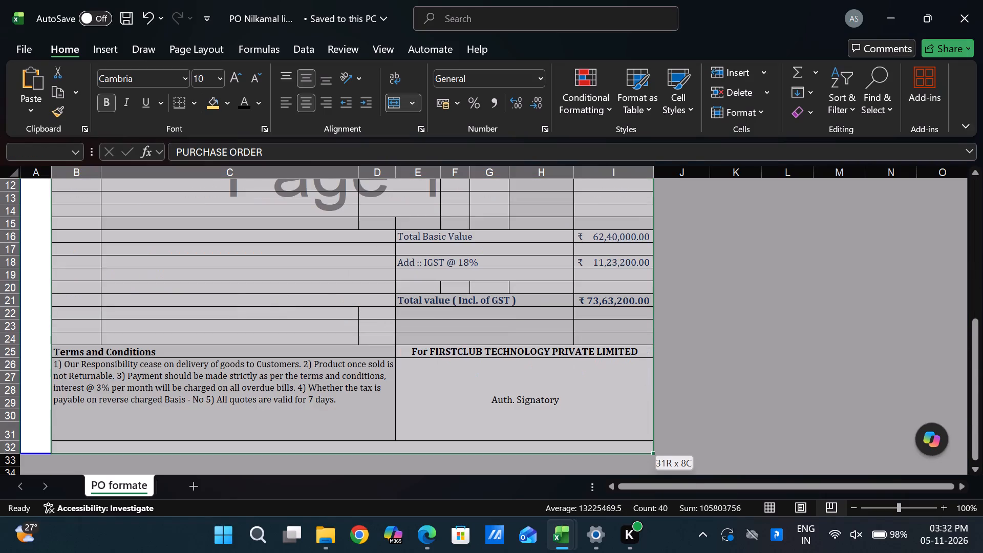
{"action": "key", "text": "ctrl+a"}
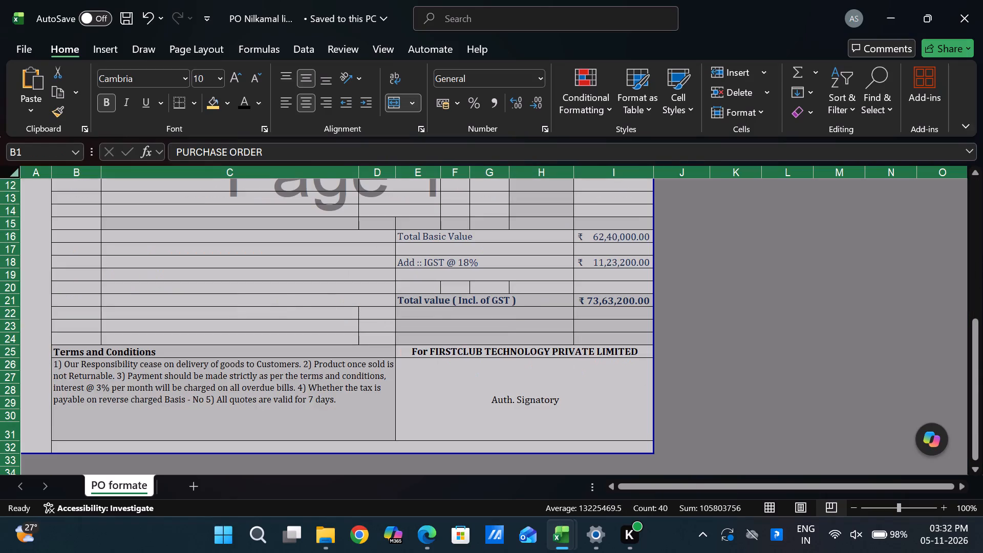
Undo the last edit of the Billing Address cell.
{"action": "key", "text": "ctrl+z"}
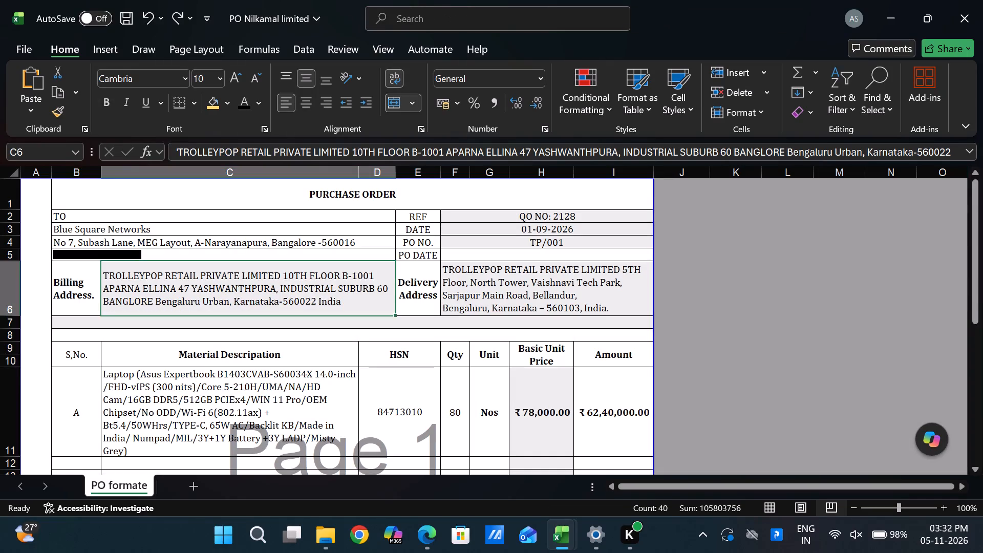
Append the copied GSTIN line to the end of the Billing Address cell's text, after India.
{"action": "double_click", "coordinate": [336, 305]}
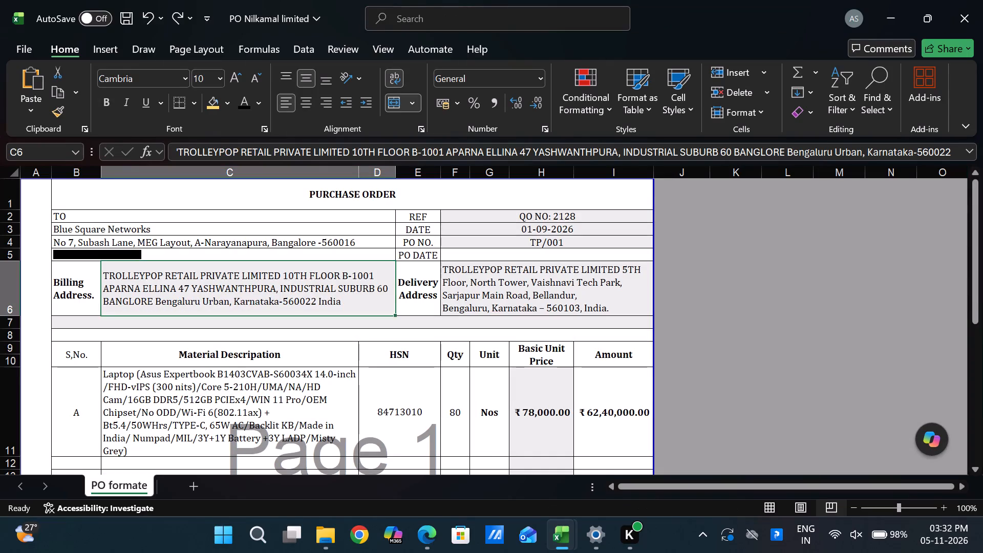
{"action": "left_click", "coordinate": [369, 310]}
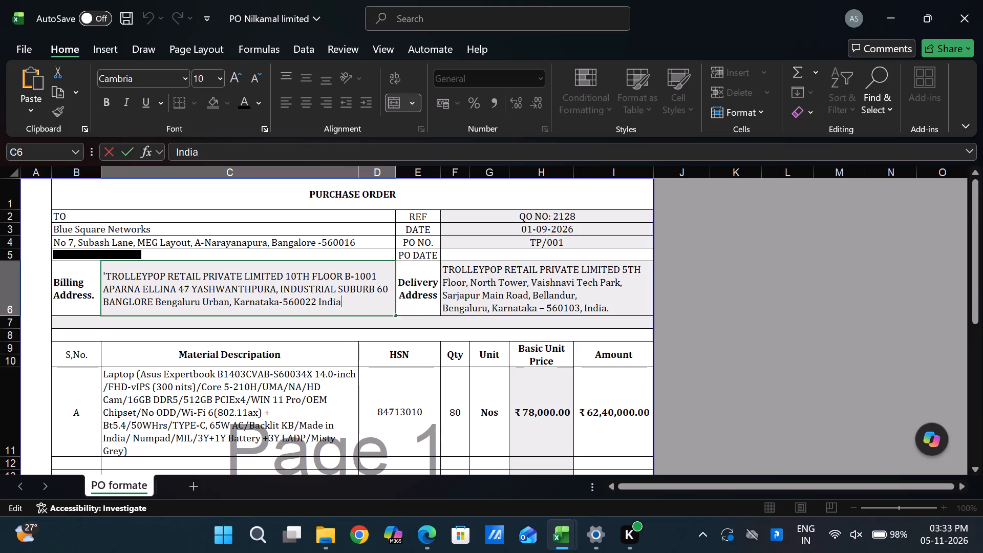
{"action": "key", "text": "alt+Tab"}
{"action": "key", "text": "alt+Tab"}
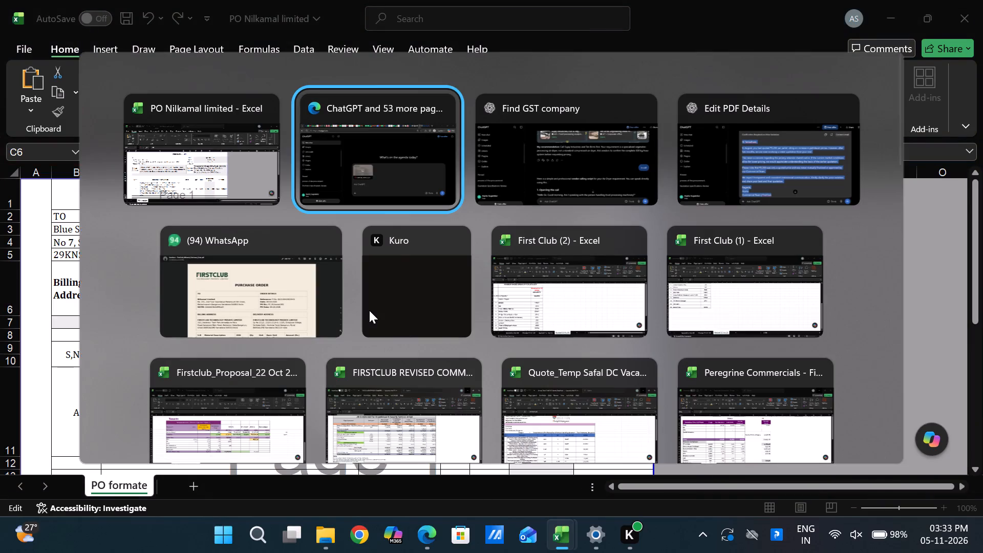
{"action": "key", "text": "alt+Tab"}
{"action": "key", "text": "alt+Left"}
{"action": "key", "text": "alt+Left"}
{"action": "key", "text": "alt+Left"}
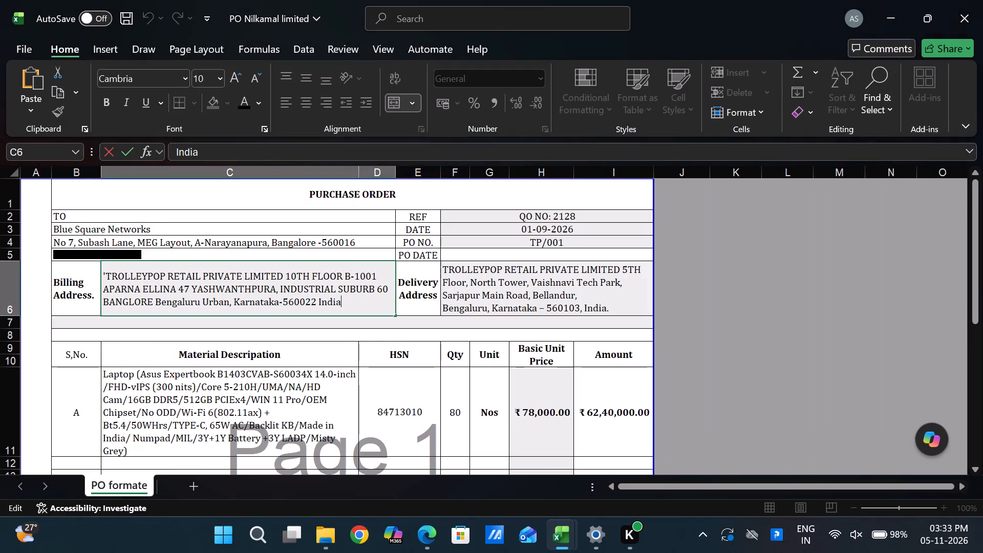
{"action": "key", "text": "ctrl+y"}
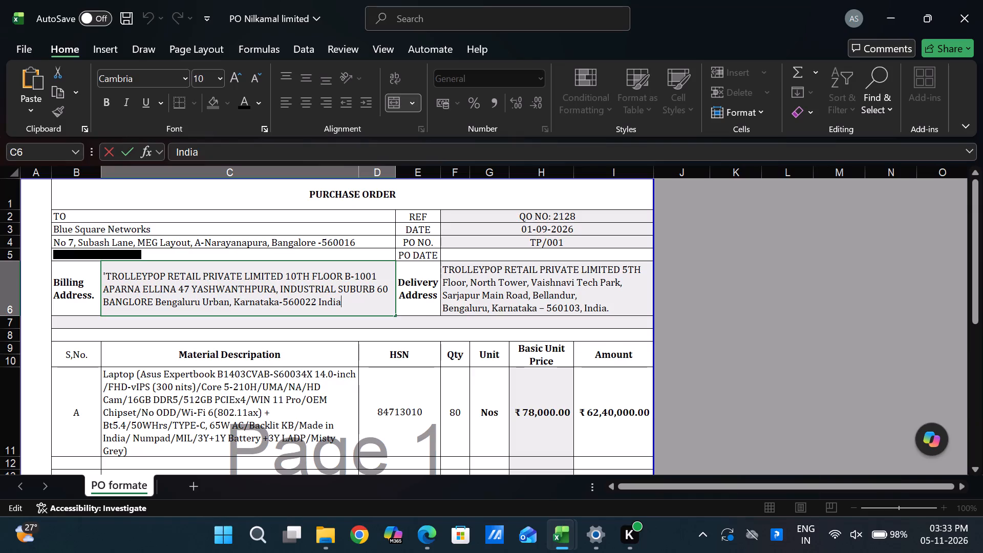
{"action": "key", "text": "ctrl+y"}
{"action": "key", "text": "ctrl+v"}
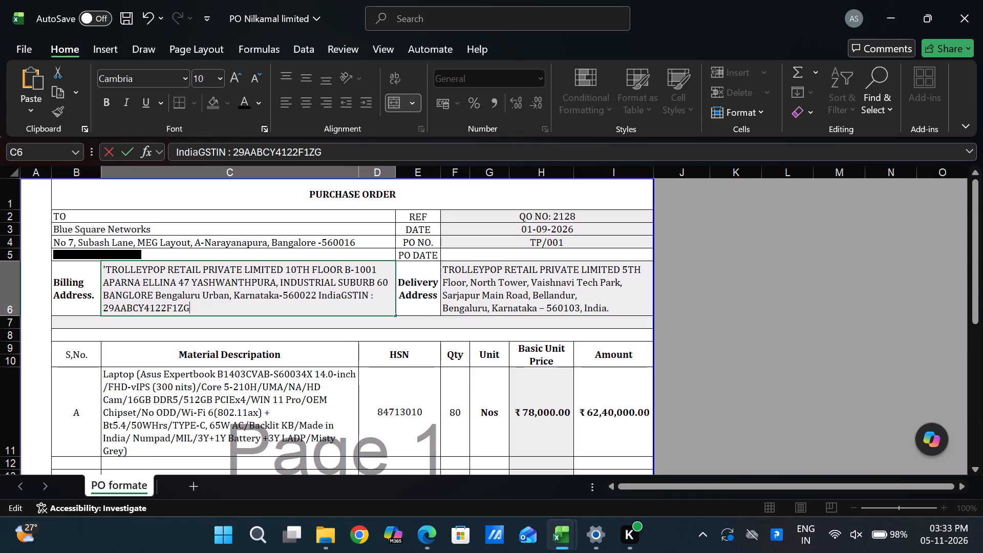
{"action": "key", "text": "Return"}
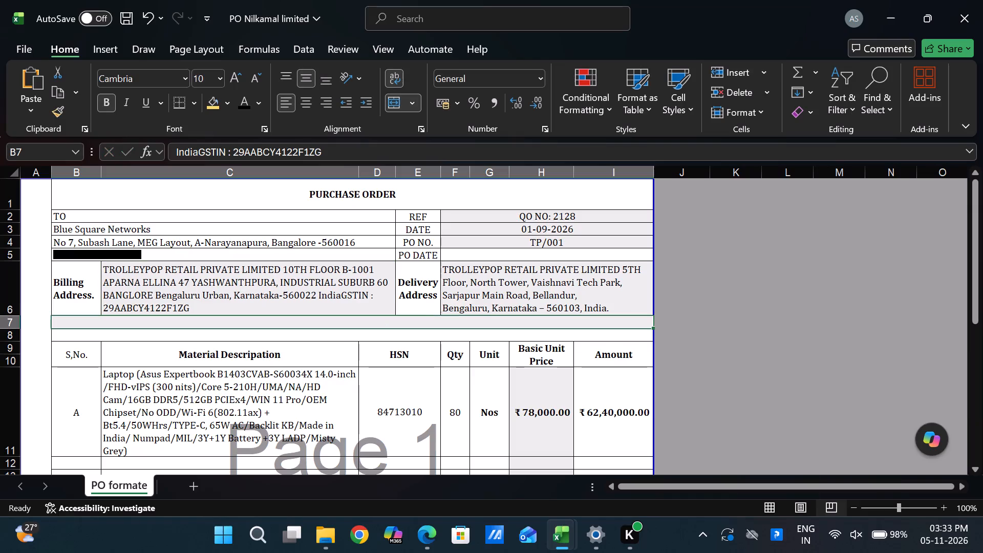
Reopen the Billing Address cell's text at the GSTIN line, leave it as is, and save the workbook.
{"action": "left_click", "coordinate": [345, 300]}
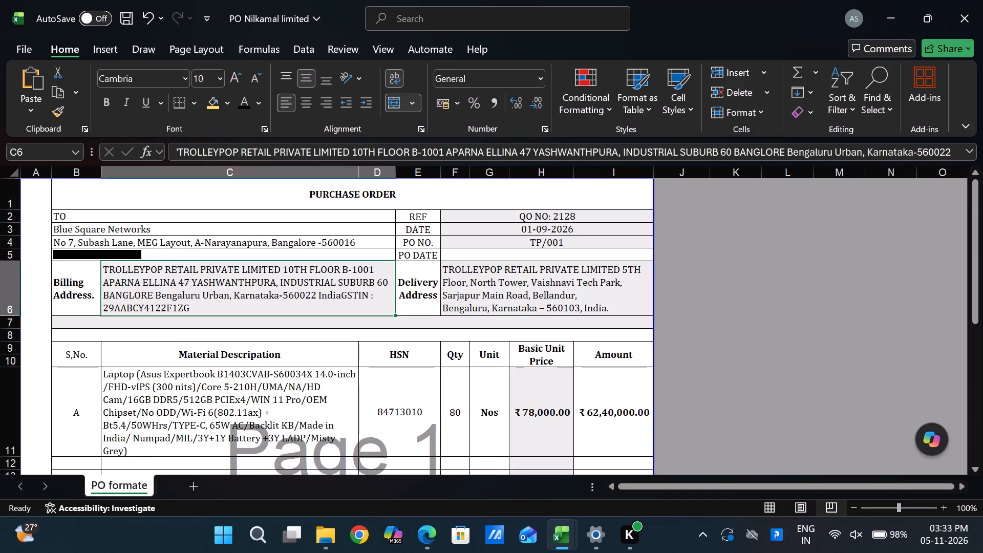
{"action": "double_click", "coordinate": [345, 300]}
{"action": "left_click", "coordinate": [339, 297]}
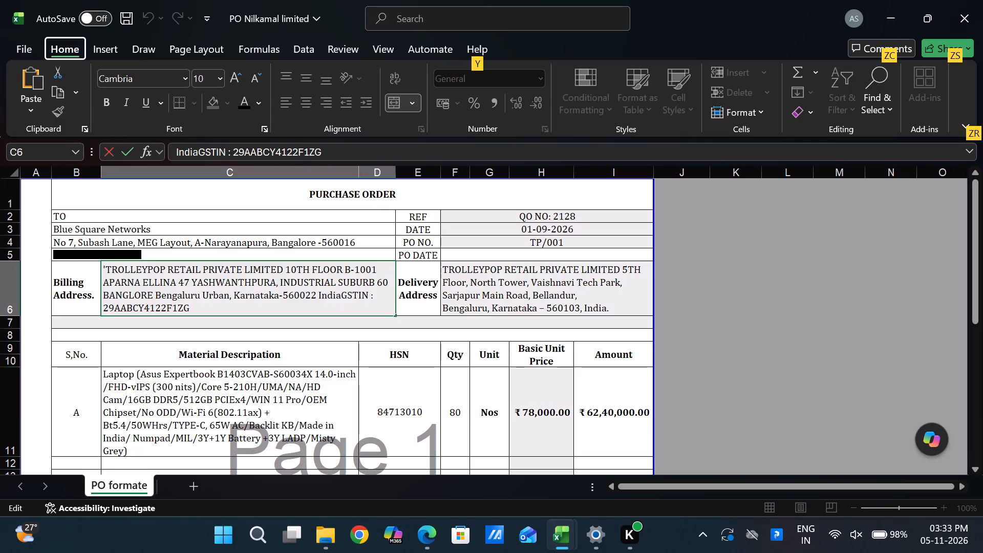
{"action": "scroll", "coordinate": [370, 372], "scroll_direction": "down", "scroll_amount": 6}
{"action": "scroll", "coordinate": [370, 372], "scroll_direction": "up", "scroll_amount": 3}
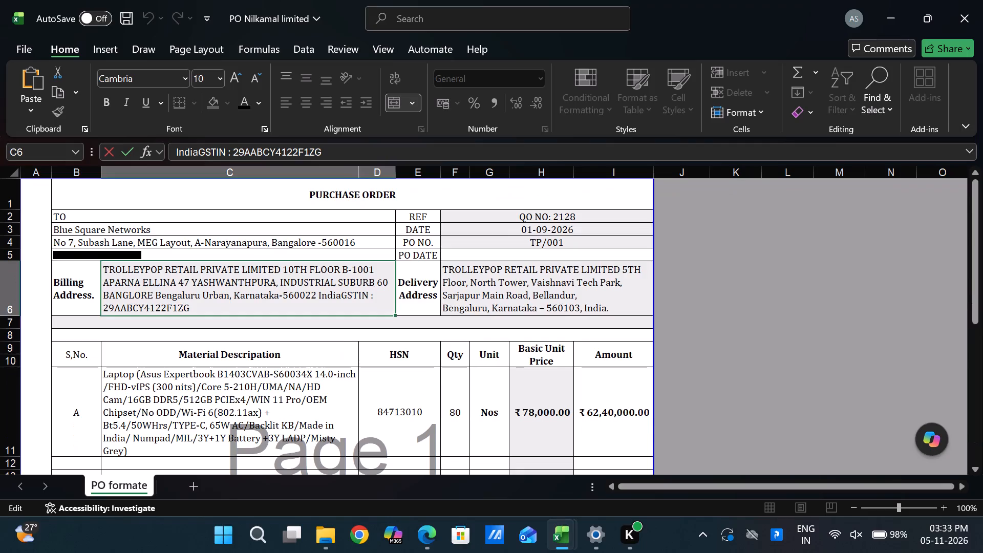
{"action": "key", "text": "ctrl+s"}
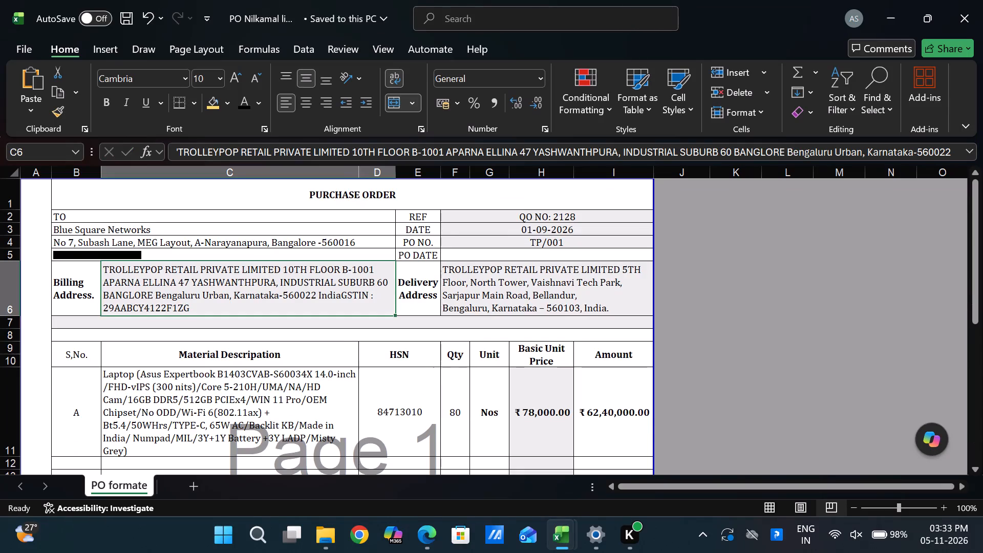
Copy the whole purchase order, from the PURCHASE ORDER title in B1 through row 32.
{"action": "left_click", "coordinate": [165, 203]}
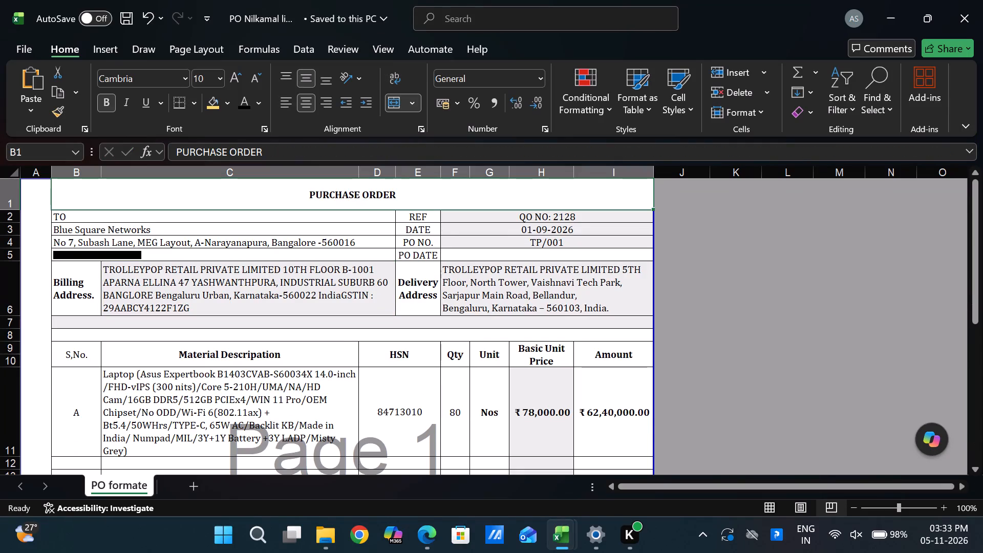
{"action": "key", "text": "shift+Down"}
{"action": "key", "text": "shift+Down"}
{"action": "key", "text": "shift+Down"}
{"action": "key", "text": "shift+Down"}
{"action": "key", "text": "ctrl+shift+Down"}
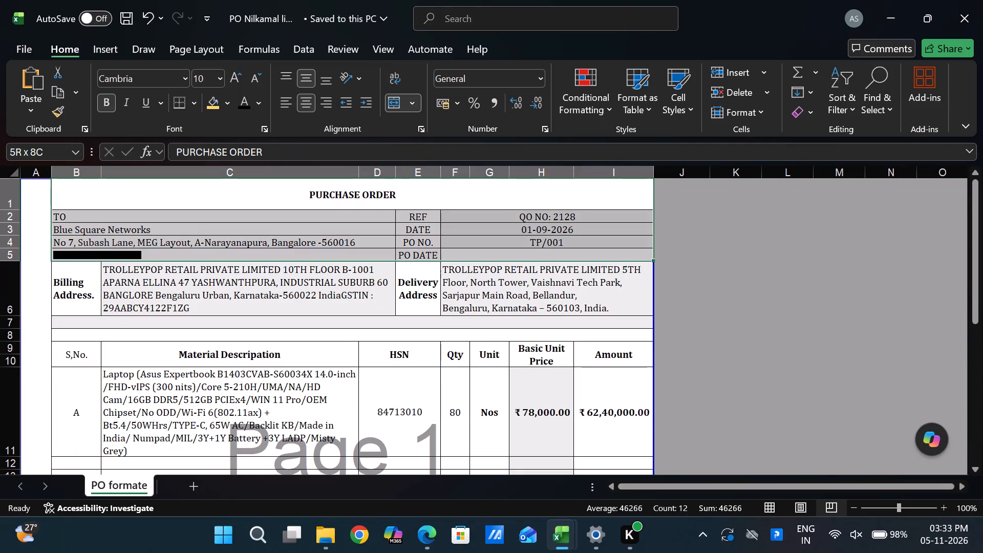
{"action": "key", "text": "ctrl+shift+Down"}
{"action": "key", "text": "ctrl+shift+Down"}
{"action": "key", "text": "ctrl+shift+Down"}
{"action": "key", "text": "ctrl+shift+Down"}
{"action": "key", "text": "shift+Down"}
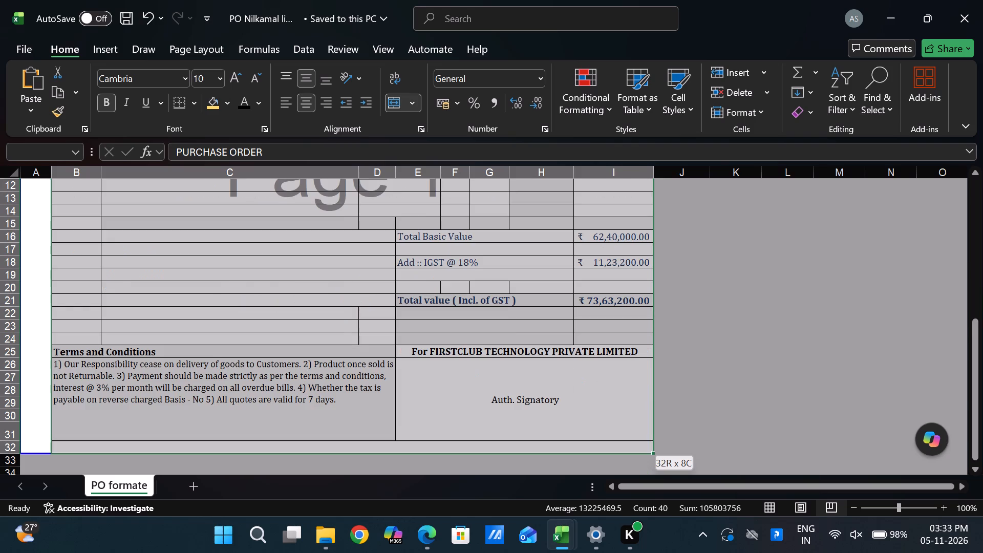
{"action": "key", "text": "ctrl+c"}
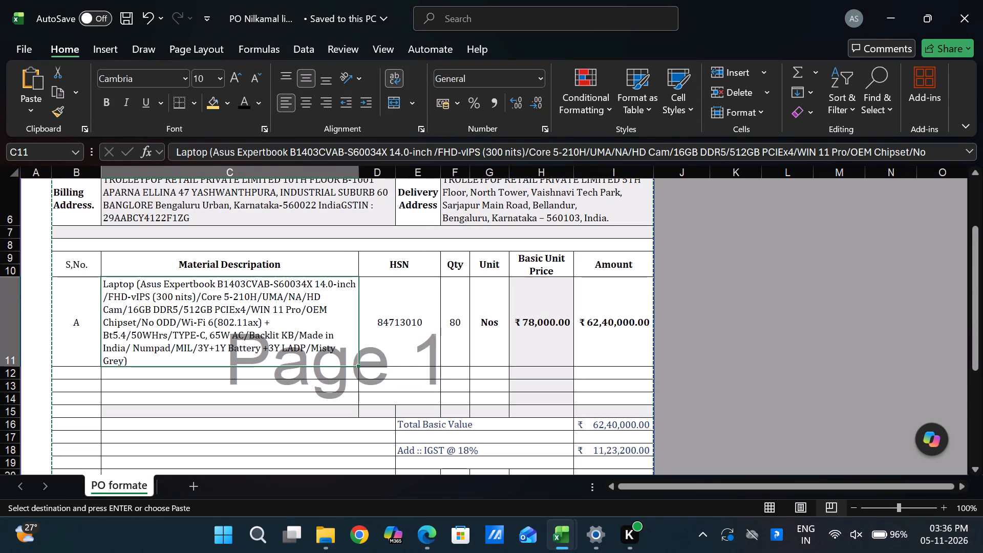
{"action": "double_click", "coordinate": [216, 332]}
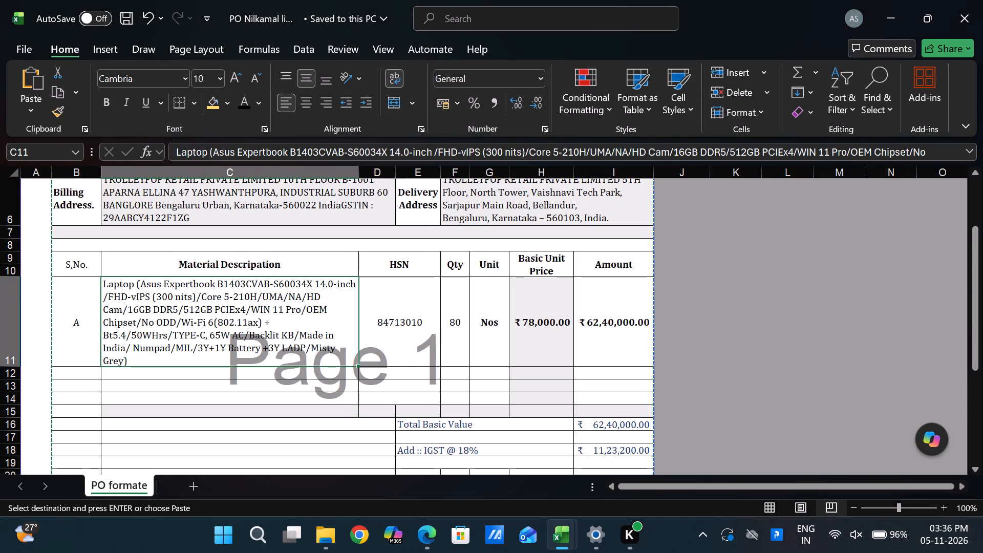
{"action": "left_click_drag", "start_coordinate": [127, 361], "coordinate": [102, 358]}
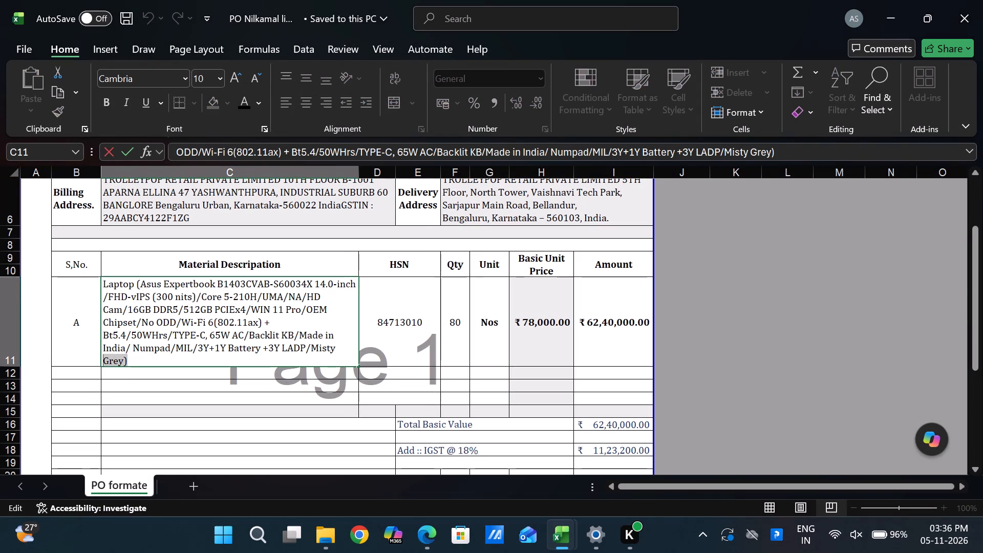
{"action": "left_click_drag", "start_coordinate": [102, 358], "coordinate": [153, 282]}
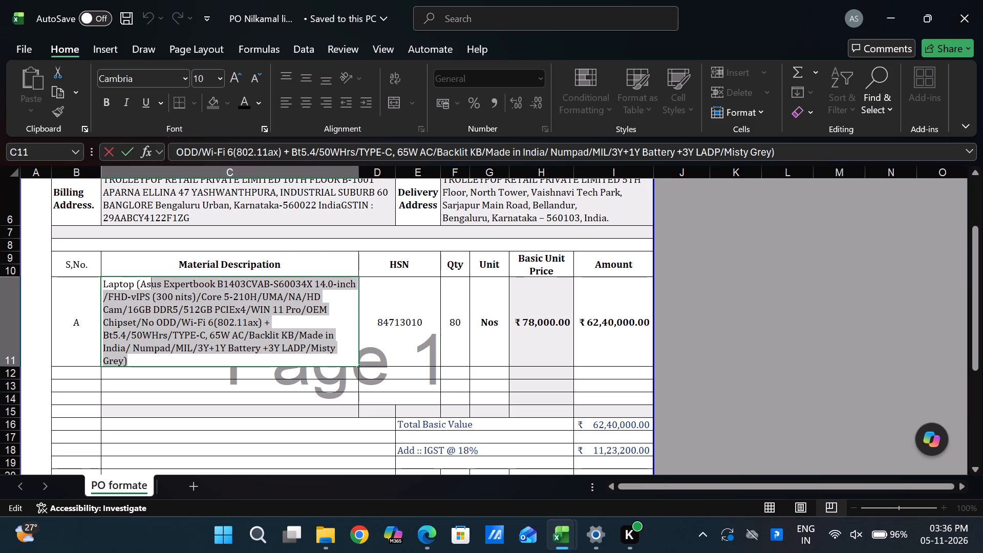
{"action": "left_click_drag", "start_coordinate": [153, 282], "coordinate": [215, 282]}
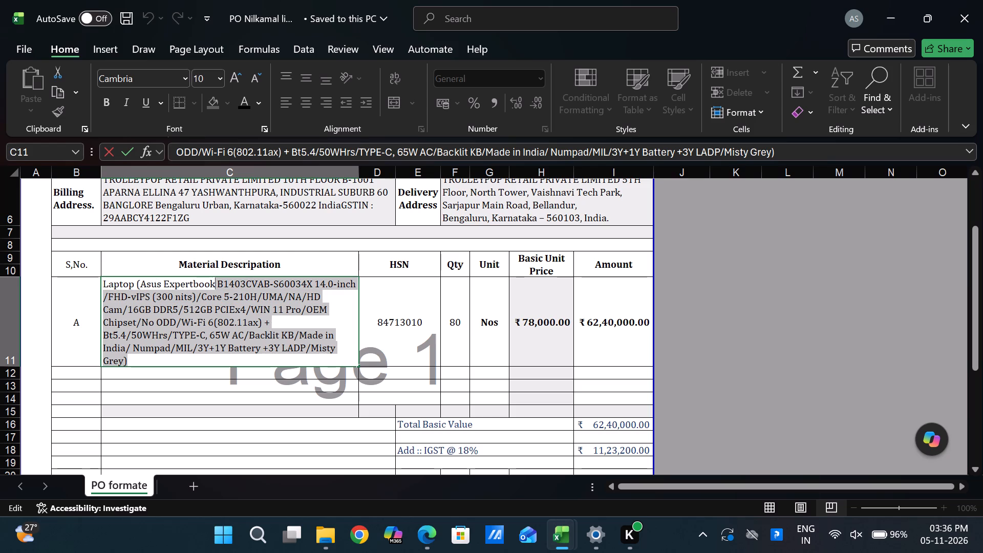
{"action": "left_click_drag", "start_coordinate": [215, 282], "coordinate": [215, 280]}
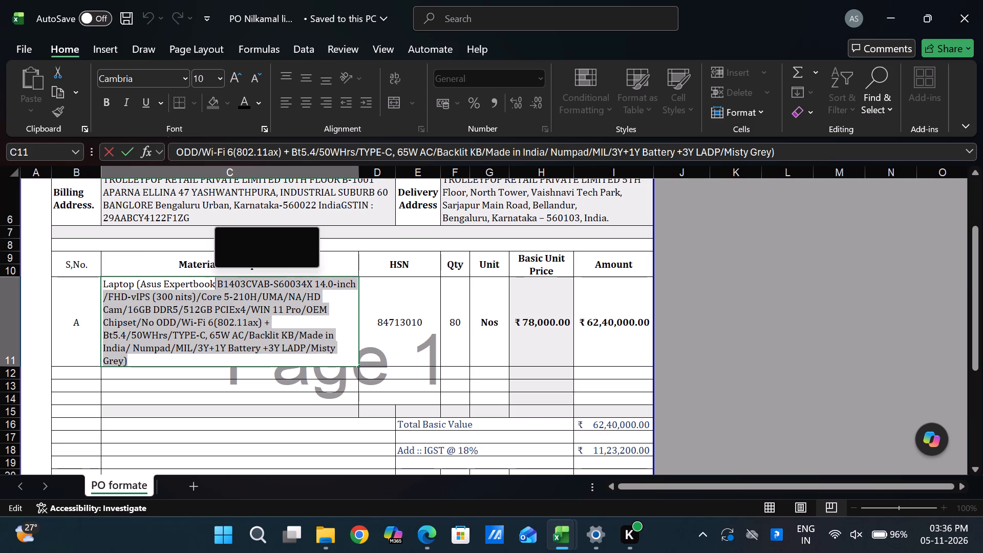
{"action": "key", "text": "BackSpace"}
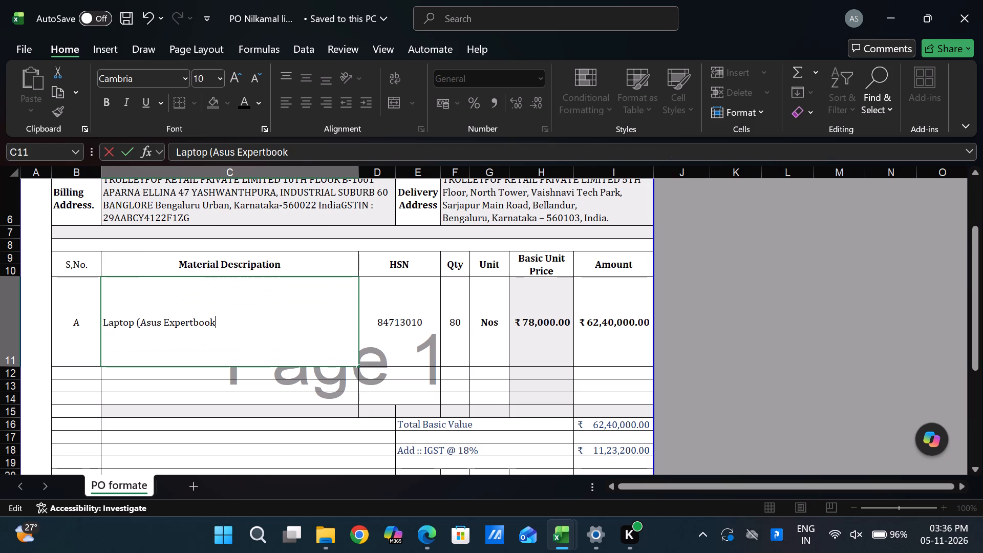
{"action": "key", "text": "shift+parenright"}
{"action": "key", "text": "Return"}
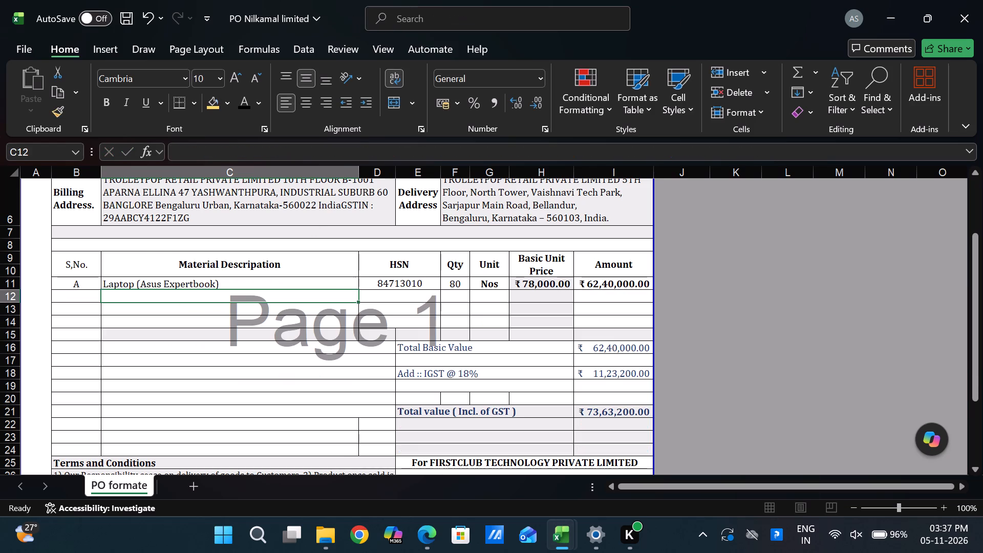
{"action": "key", "text": "ctrl+s"}
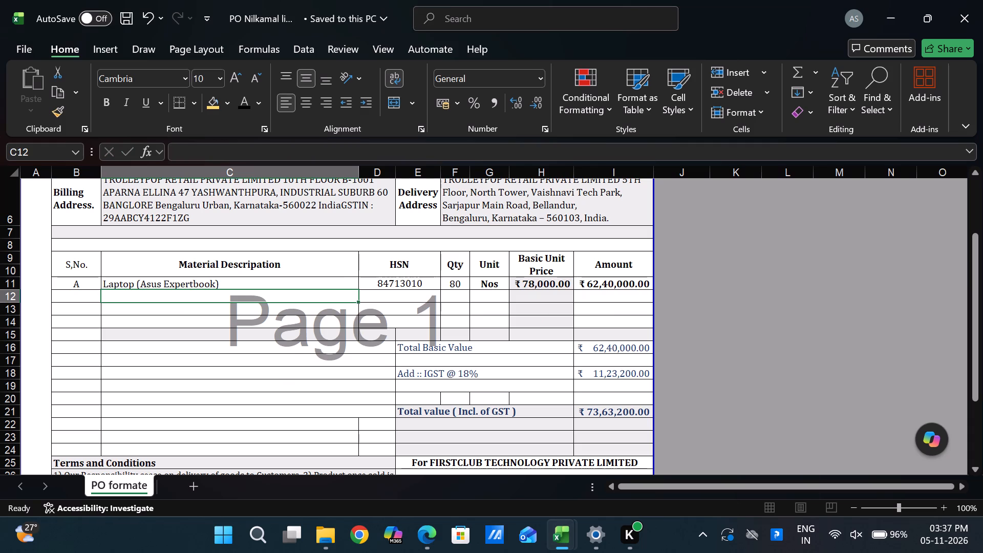
Append " Co" after "Laptop (Asus Expertbook)" in item A's material description in C11.
{"action": "double_click", "coordinate": [255, 286]}
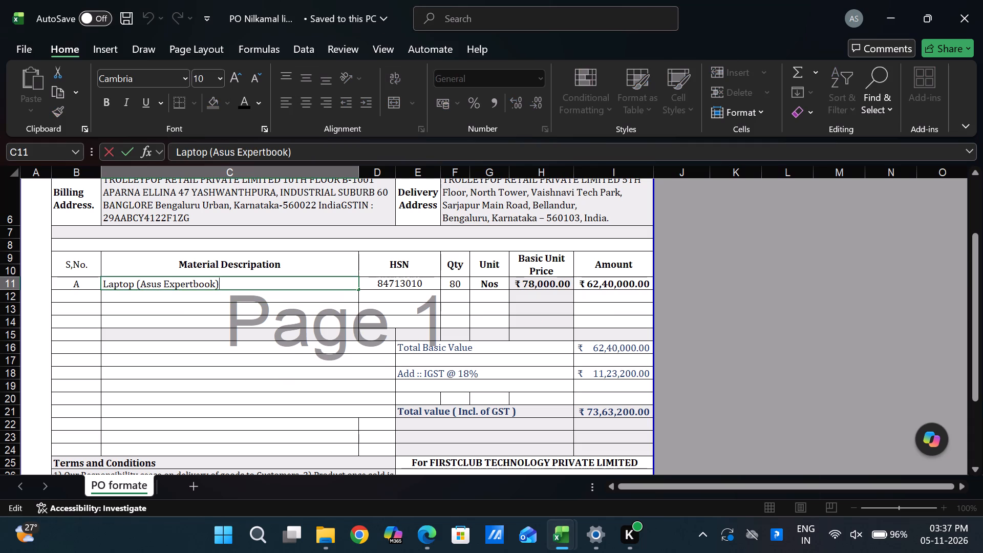
{"action": "key", "text": "space"}
{"action": "type", "text": "Co"}
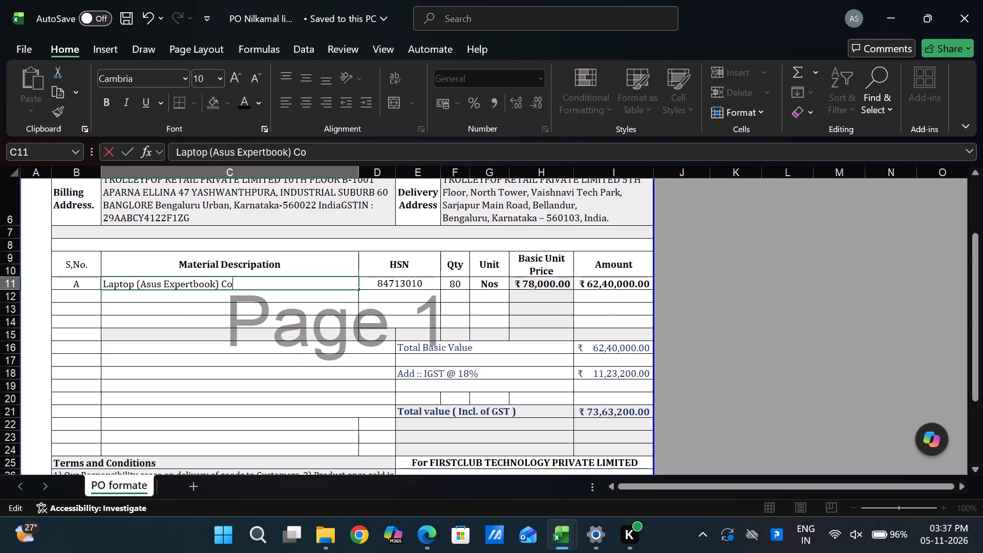
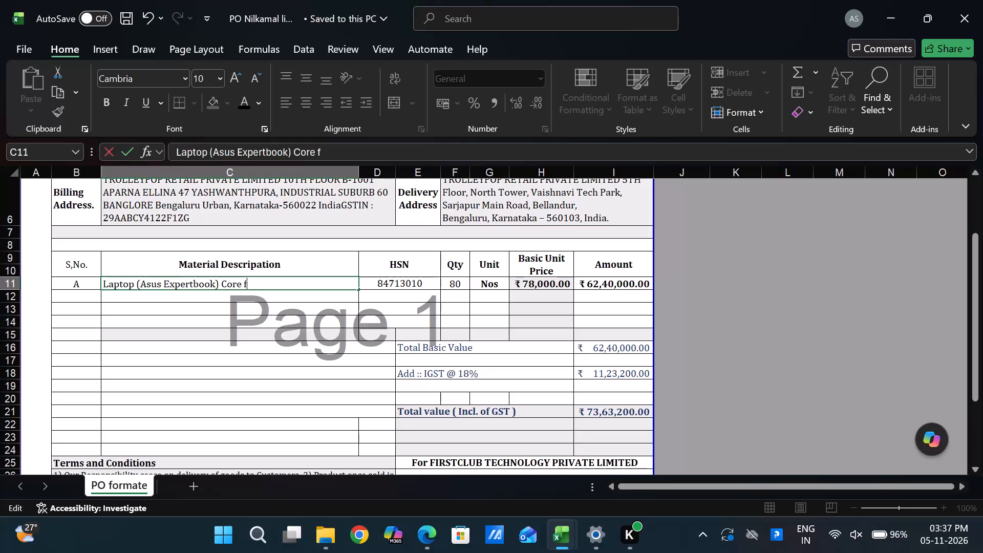
Complete item A's material description in C11 as "Laptop (Asus Expertbook) Core 5" and save the workbook.
{"action": "type", "text": "\\\\\\"}
{"action": "key", "text": "BackSpace"}
{"action": "key", "text": "BackSpace"}
{"action": "key", "text": "BackSpace"}
{"action": "key", "text": "BackSpace"}
{"action": "key", "text": "BackSpace"}
{"action": "key", "text": "space"}
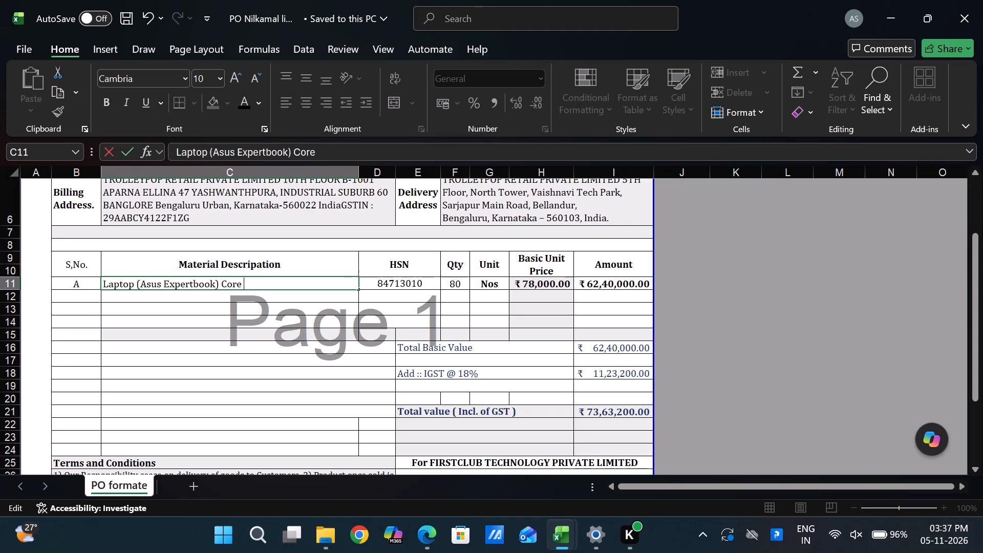
{"action": "type", "text": "%"}
{"action": "key", "text": "BackSpace"}
{"action": "key", "text": "5"}
{"action": "key", "text": "Return"}
{"action": "key", "text": "ctrl+s"}
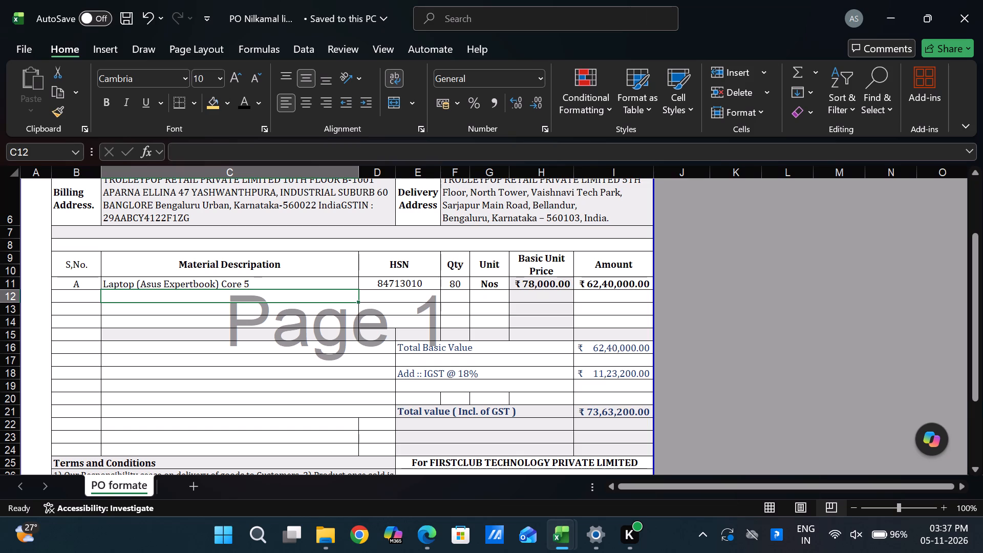
Change item A's description in C11 to "Laptop (Asus Expertbook) Core5 - 16GB - 512GB - Win 10 Pro - 3 Years ADP" and save.
{"action": "triple_click", "coordinate": [278, 286]}
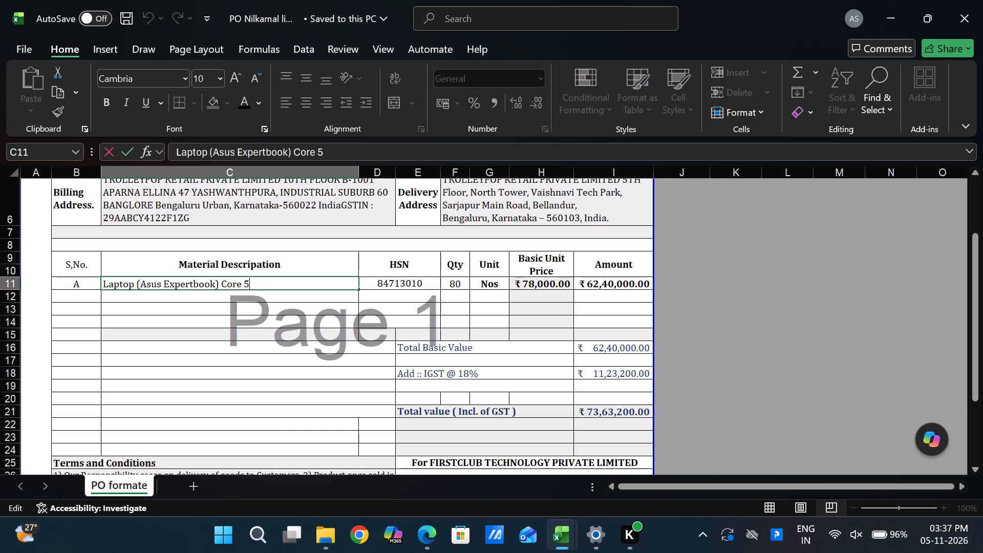
{"action": "key", "text": "BackSpace"}
{"action": "key", "text": "BackSpace"}
{"action": "type", "text": "5"}
{"action": "key", "text": "space"}
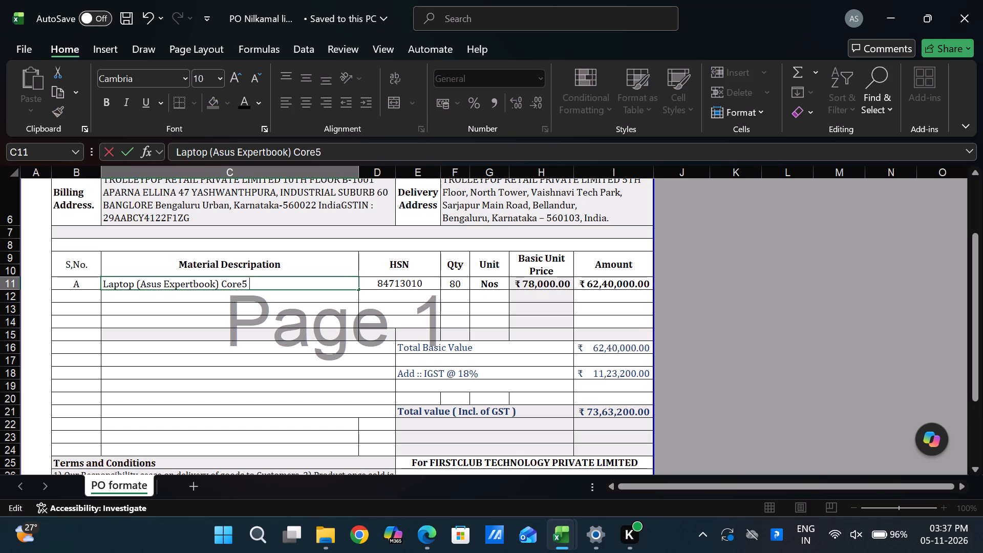
{"action": "type", "text": "- 16"}
{"action": "type", "text": "GB -"}
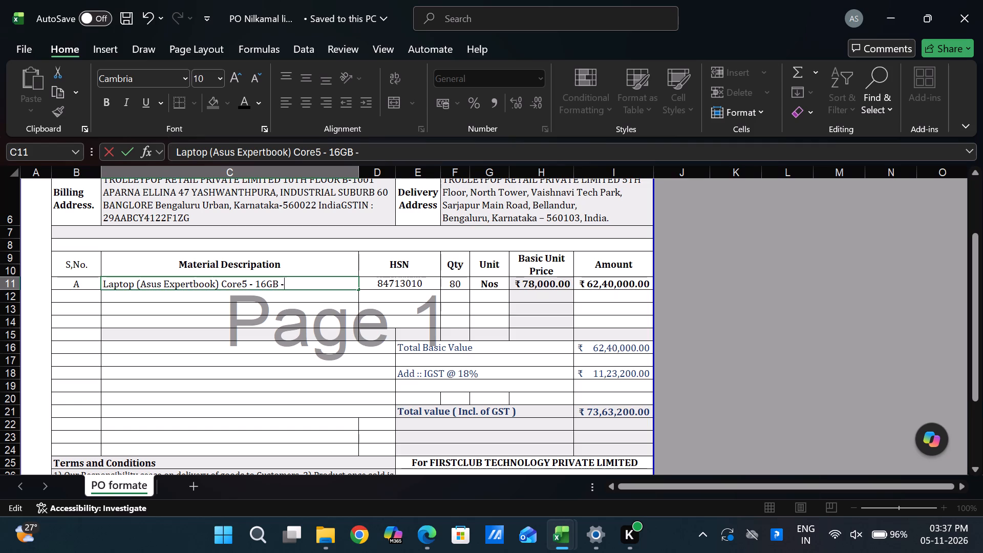
{"action": "key", "text": "space"}
{"action": "type", "text": "512GB -"}
{"action": "key", "text": "space"}
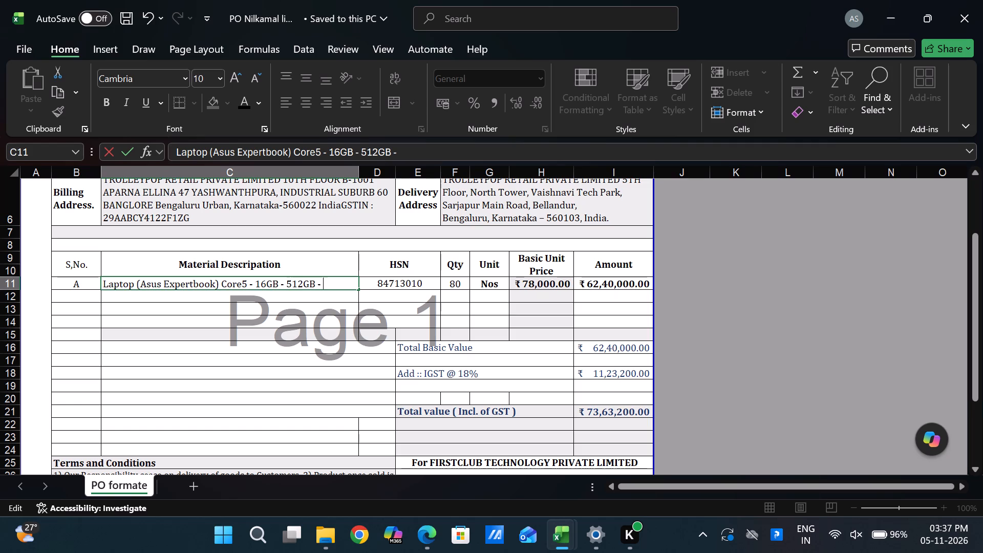
{"action": "type", "text": "WIn"}
{"action": "key", "text": "BackSpace"}
{"action": "key", "text": "BackSpace"}
{"action": "type", "text": "in 1o"}
{"action": "key", "text": "BackSpace"}
{"action": "type", "text": "0 Pro - 3 Years ADP"}
{"action": "key", "text": "Return"}
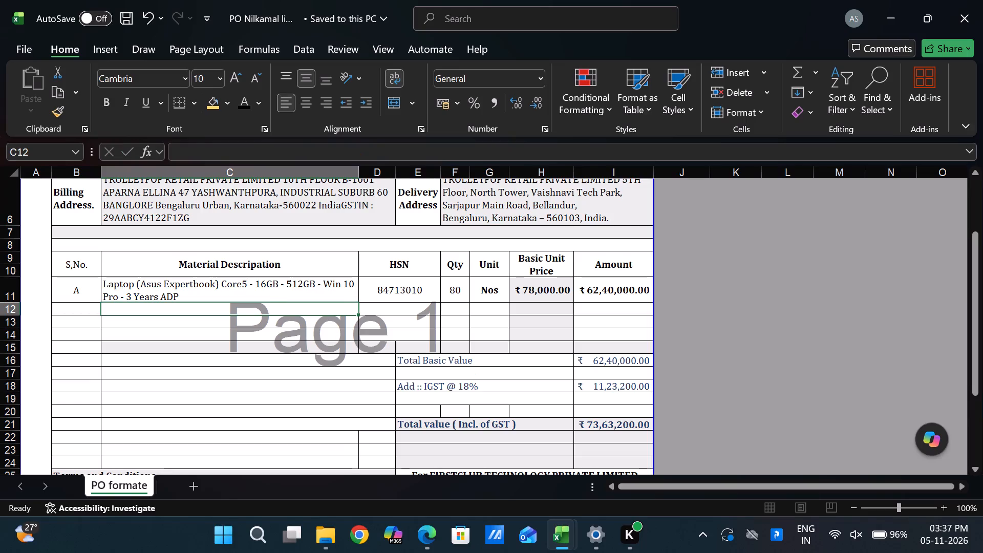
{"action": "key", "text": "ctrl+s"}
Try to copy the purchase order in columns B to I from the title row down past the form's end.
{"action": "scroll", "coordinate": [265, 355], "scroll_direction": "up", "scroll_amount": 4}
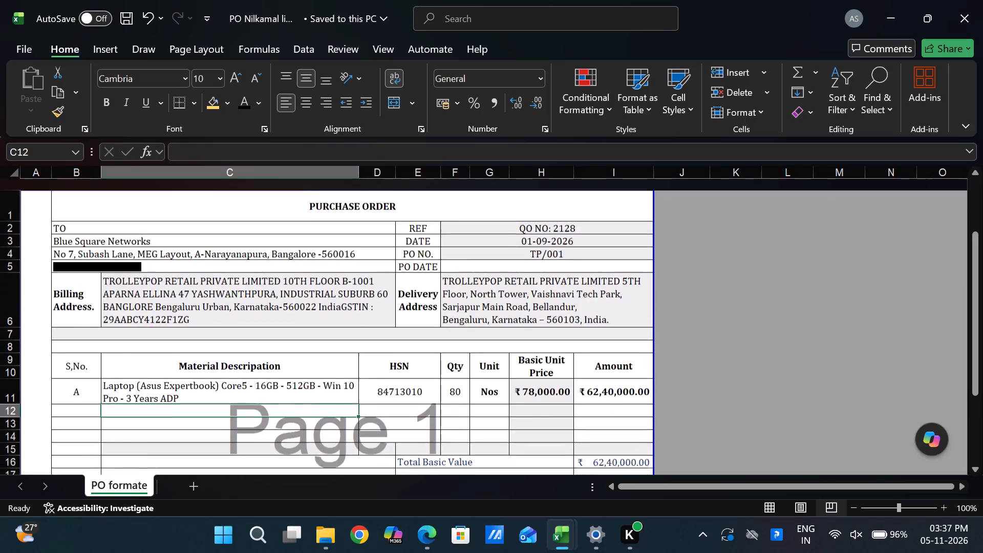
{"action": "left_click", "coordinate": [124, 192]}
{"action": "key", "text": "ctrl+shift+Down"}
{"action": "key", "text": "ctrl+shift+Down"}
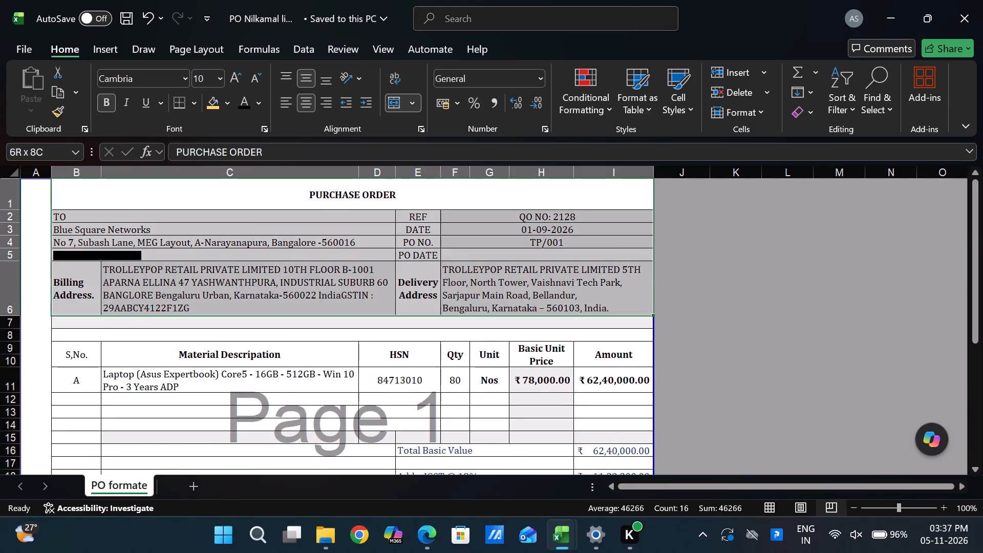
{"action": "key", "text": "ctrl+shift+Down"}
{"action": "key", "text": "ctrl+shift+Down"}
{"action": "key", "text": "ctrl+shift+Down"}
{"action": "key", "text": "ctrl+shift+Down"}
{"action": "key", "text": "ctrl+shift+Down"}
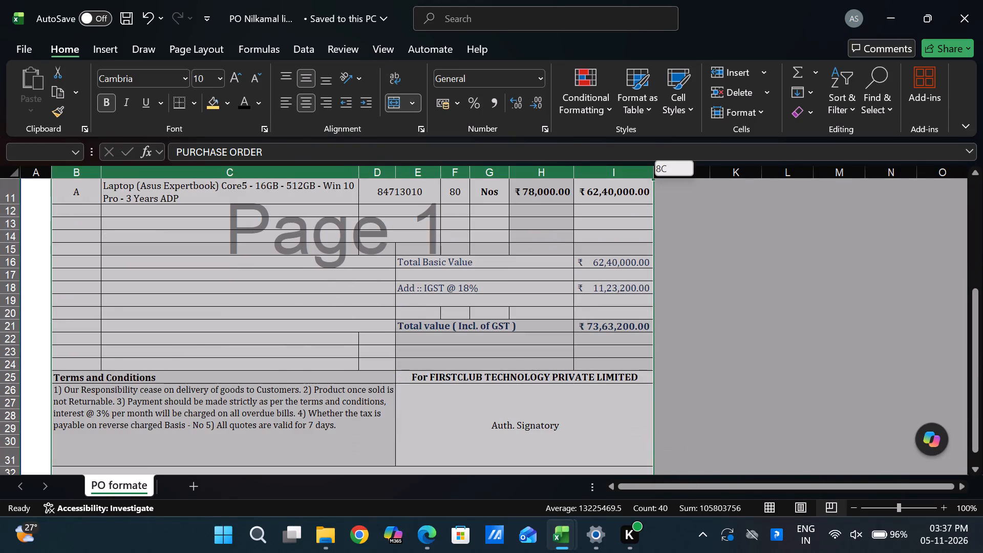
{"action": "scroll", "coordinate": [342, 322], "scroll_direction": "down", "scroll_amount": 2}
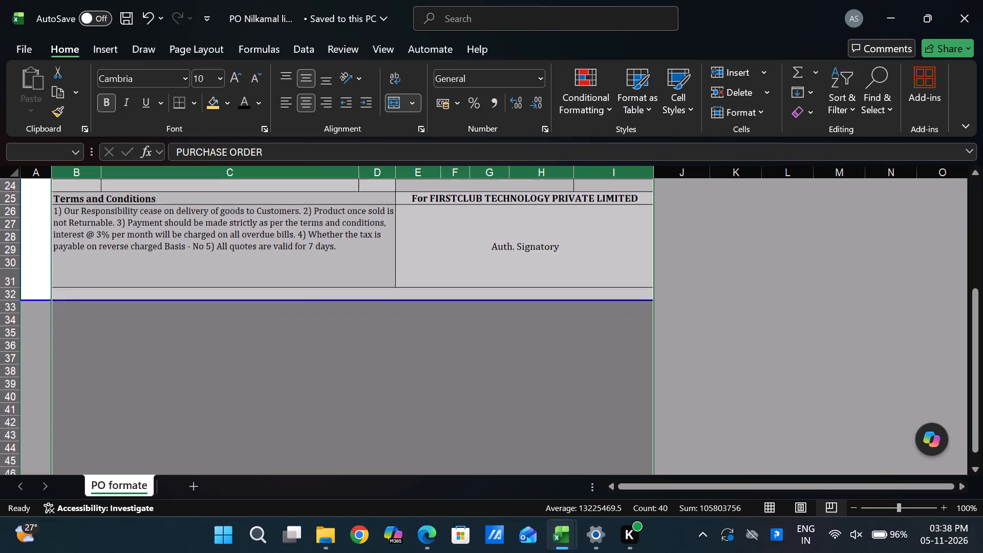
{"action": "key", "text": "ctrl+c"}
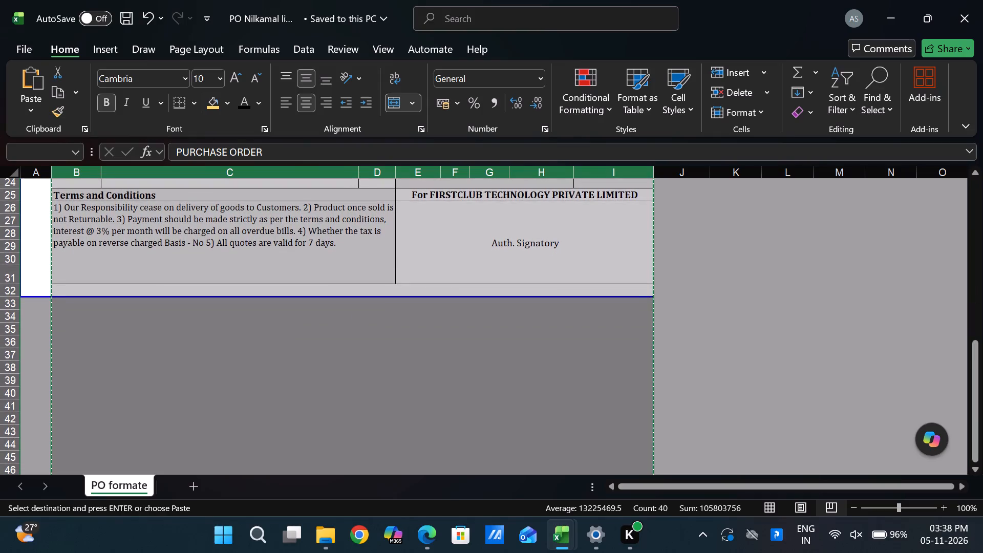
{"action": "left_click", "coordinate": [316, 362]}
{"action": "scroll", "coordinate": [316, 362], "scroll_direction": "up", "scroll_amount": 3}
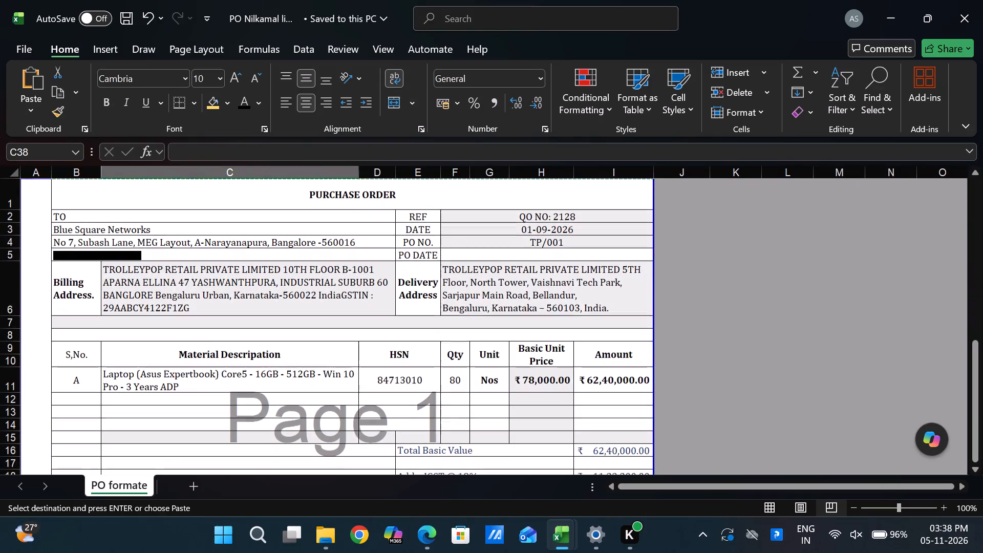
{"action": "left_click", "coordinate": [281, 202]}
{"action": "key", "text": "ctrl+shift+Down"}
{"action": "key", "text": "ctrl+shift+Down"}
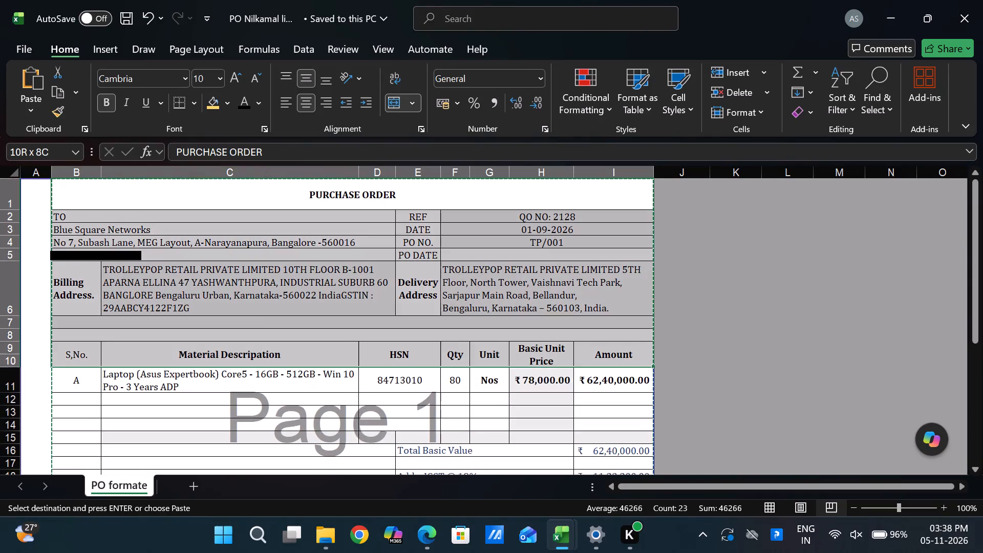
{"action": "key", "text": "ctrl+shift+Down"}
{"action": "key", "text": "ctrl+shift+Down"}
{"action": "key", "text": "ctrl+shift+Down"}
{"action": "key", "text": "ctrl+shift+Down"}
{"action": "key", "text": "ctrl+shift+Down"}
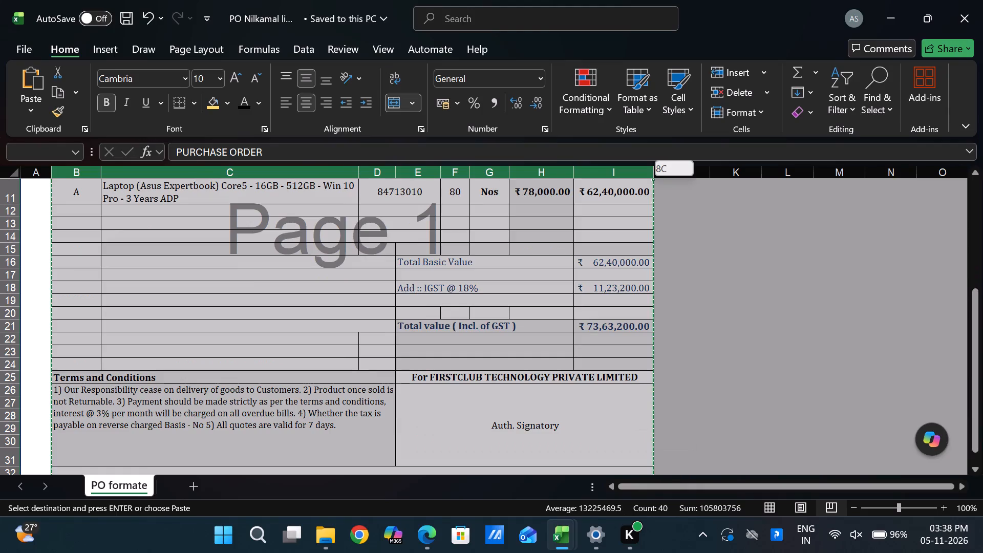
{"action": "scroll", "coordinate": [373, 306], "scroll_direction": "down", "scroll_amount": 1, "text": "ctrl+shift"}
{"action": "key", "text": "ctrl+shift+Up"}
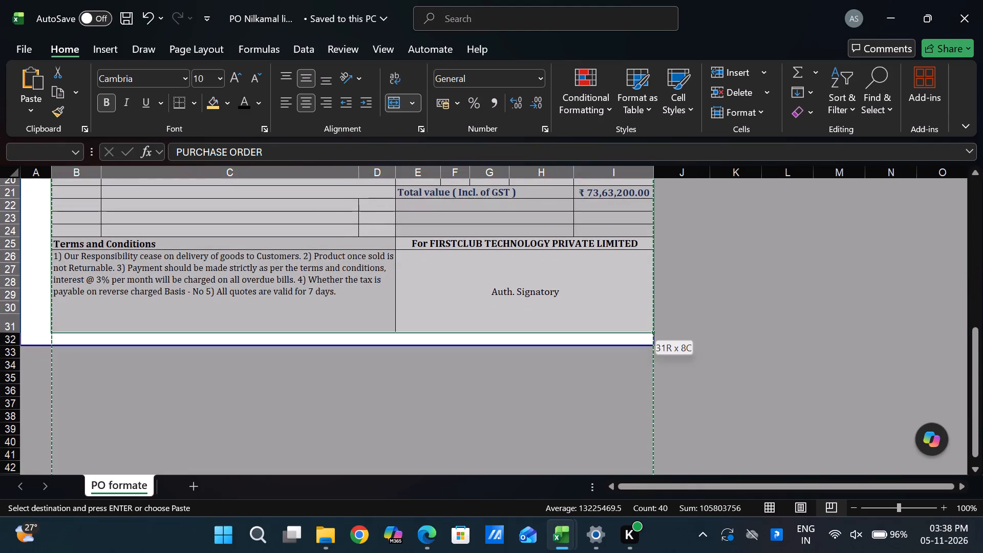
{"action": "key", "text": "shift+Down"}
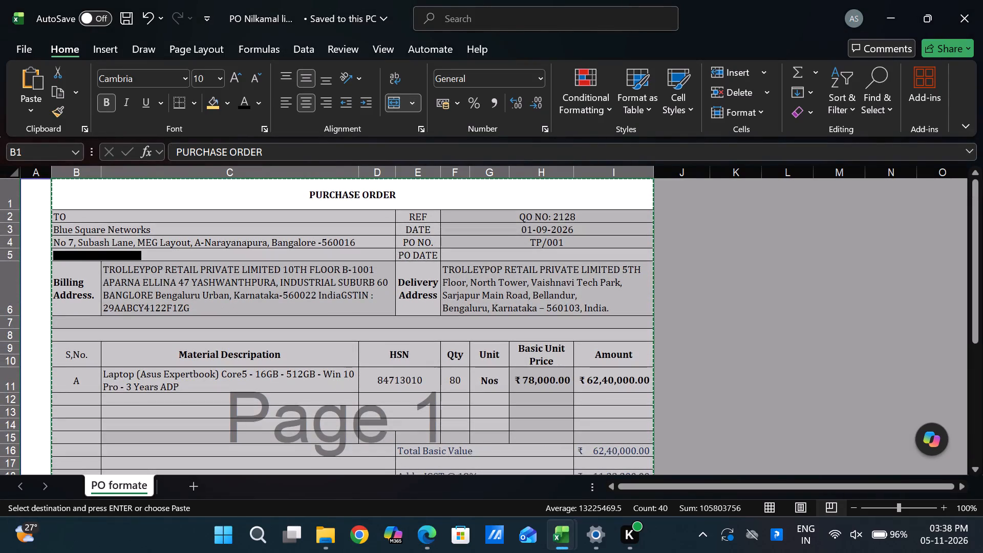
{"action": "key", "text": "ctrl+s"}
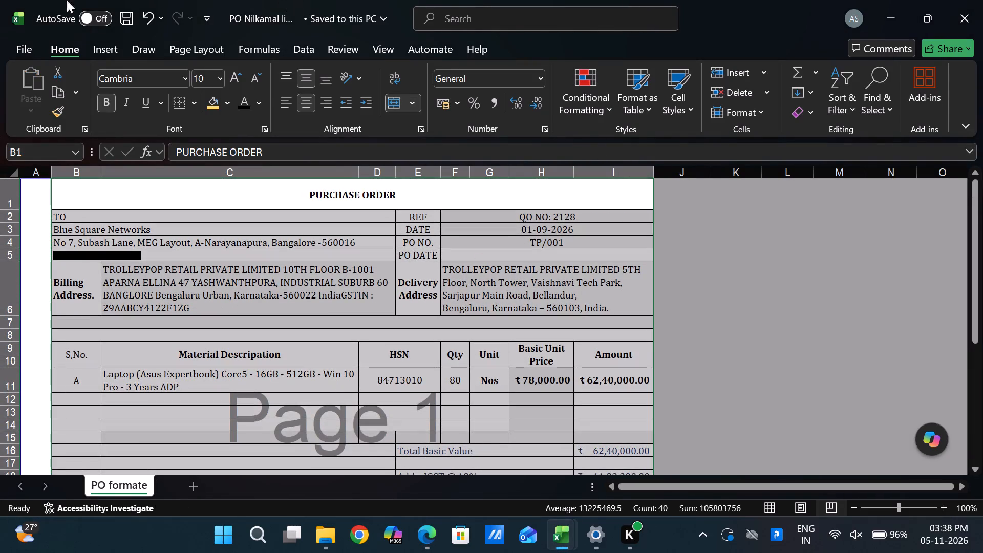
Save a copy of the workbook as Trolly pop PO in the Desktop folder whose name starts with New vendor.
{"action": "left_click", "coordinate": [19, 51]}
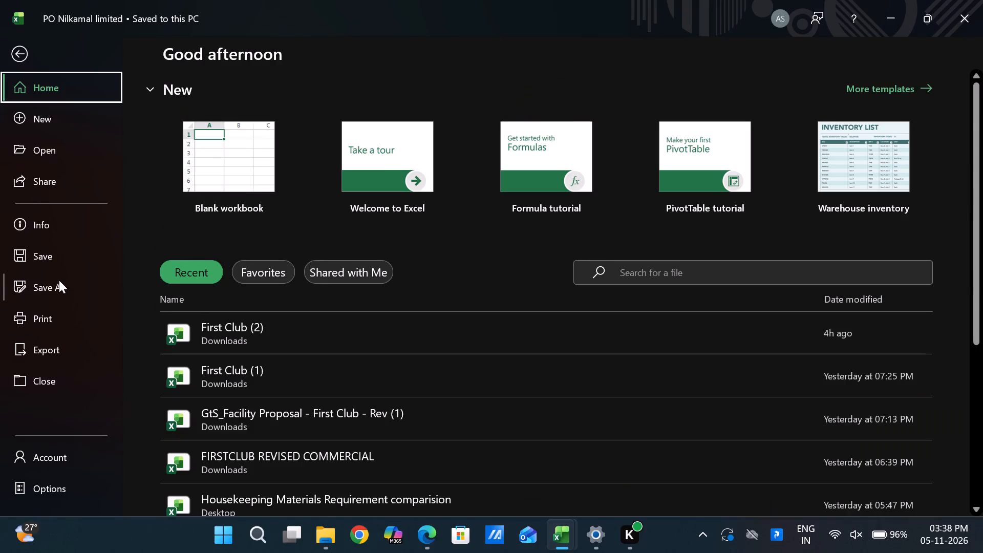
{"action": "left_click", "coordinate": [57, 283]}
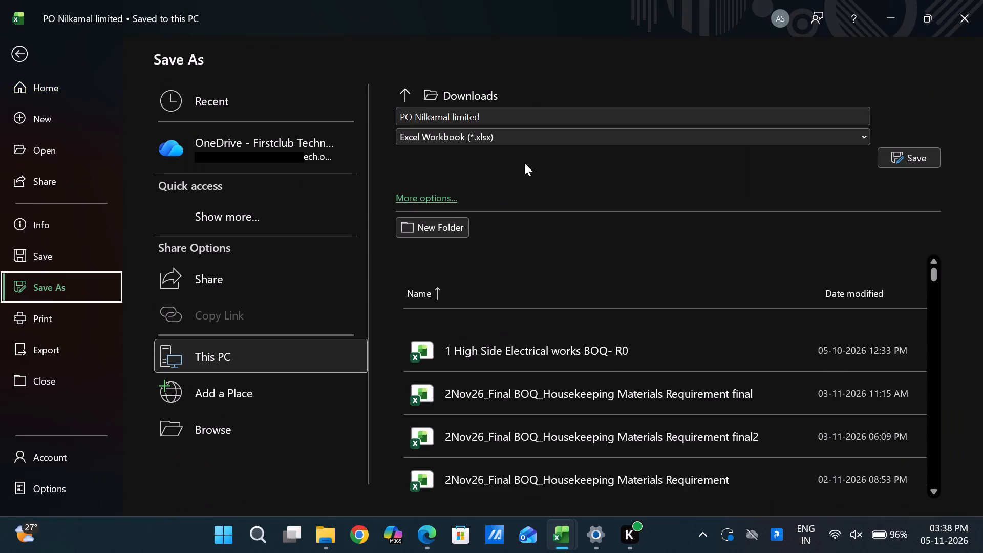
{"action": "double_click", "coordinate": [553, 121]}
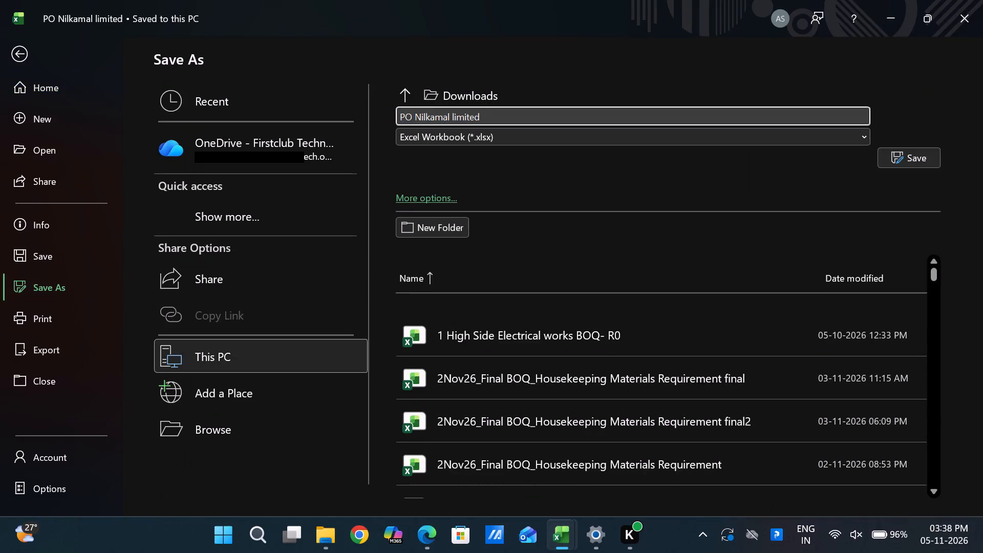
{"action": "key", "text": "BackSpace"}
{"action": "key", "text": "BackSpace"}
{"action": "key", "text": "BackSpace"}
{"action": "key", "text": "BackSpace"}
{"action": "key", "text": "BackSpace"}
{"action": "key", "text": "BackSpace"}
{"action": "key", "text": "BackSpace"}
{"action": "key", "text": "BackSpace"}
{"action": "key", "text": "BackSpace"}
{"action": "key", "text": "BackSpace"}
{"action": "key", "text": "BackSpace"}
{"action": "key", "text": "BackSpace"}
{"action": "key", "text": "BackSpace"}
{"action": "key", "text": "BackSpace"}
{"action": "key", "text": "BackSpace"}
{"action": "key", "text": "BackSpace"}
{"action": "key", "text": "BackSpace"}
{"action": "key", "text": "BackSpace"}
{"action": "key", "text": "BackSpace"}
{"action": "key", "text": "BackSpace"}
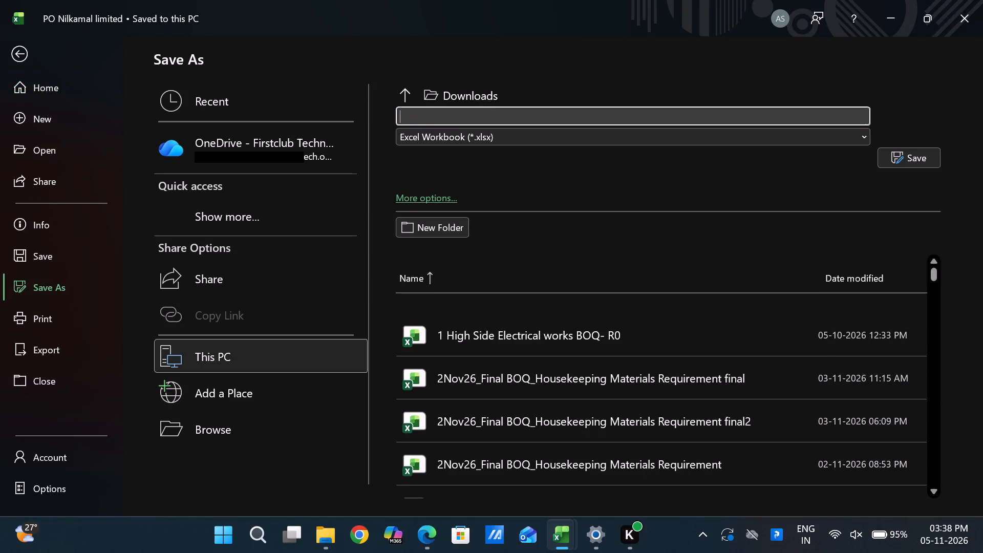
{"action": "key", "text": "shift+t"}
{"action": "type", "text": "Rolly pop"}
{"action": "key", "text": "space"}
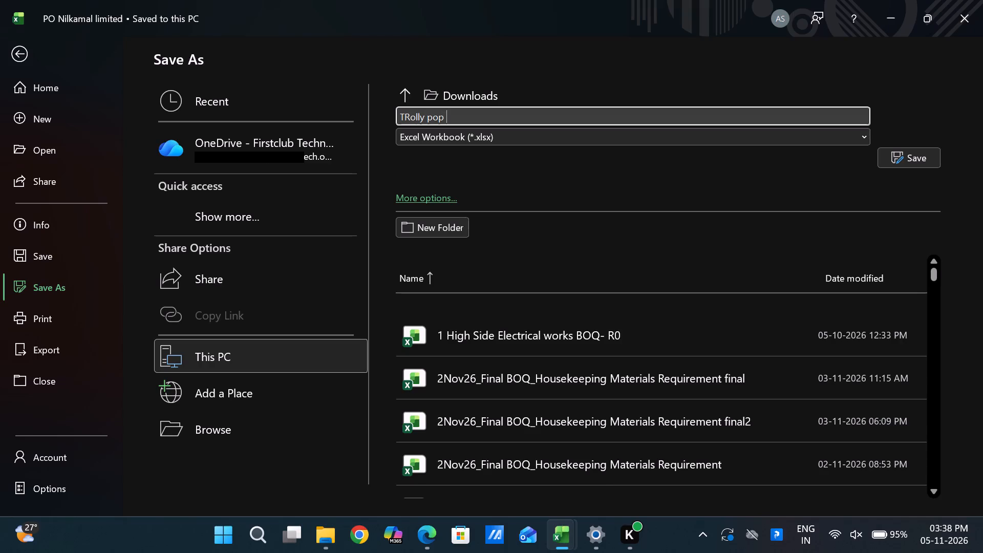
{"action": "key", "text": "Left"}
{"action": "key", "text": "Left"}
{"action": "key", "text": "Left"}
{"action": "key", "text": "Left"}
{"action": "key", "text": "Left"}
{"action": "key", "text": "Left"}
{"action": "key", "text": "Left"}
{"action": "key", "text": "Left"}
{"action": "key", "text": "Left"}
{"action": "key", "text": "BackSpace"}
{"action": "key", "text": "r"}
{"action": "key", "text": "Right"}
{"action": "key", "text": "Right"}
{"action": "key", "text": "Right"}
{"action": "key", "text": "Right"}
{"action": "key", "text": "Right"}
{"action": "key", "text": "Right"}
{"action": "key", "text": "Right"}
{"action": "key", "text": "Right"}
{"action": "key", "text": "Right"}
{"action": "key", "text": "Right"}
{"action": "key", "text": "Right"}
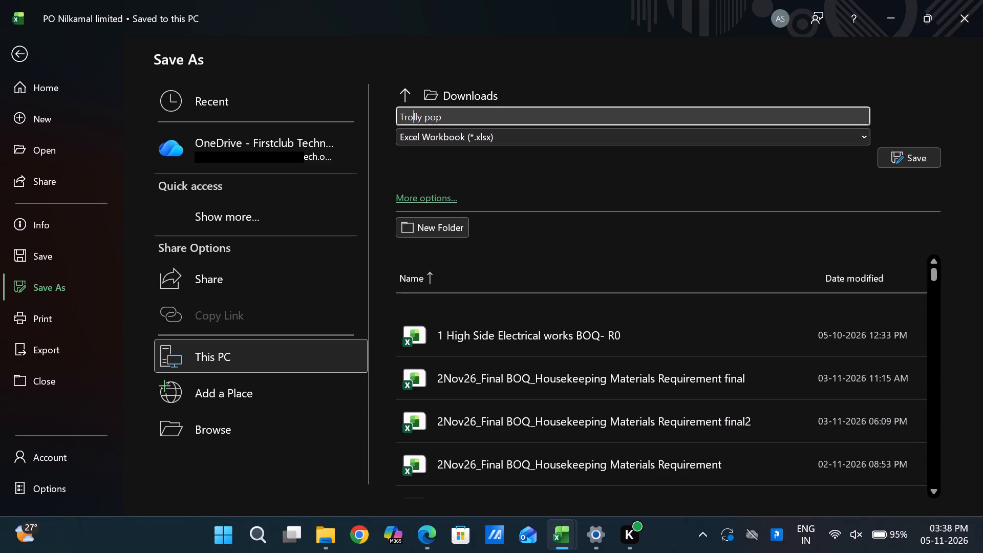
{"action": "type", "text": "PO"}
{"action": "key", "text": "space"}
{"action": "left_click", "coordinate": [426, 199]}
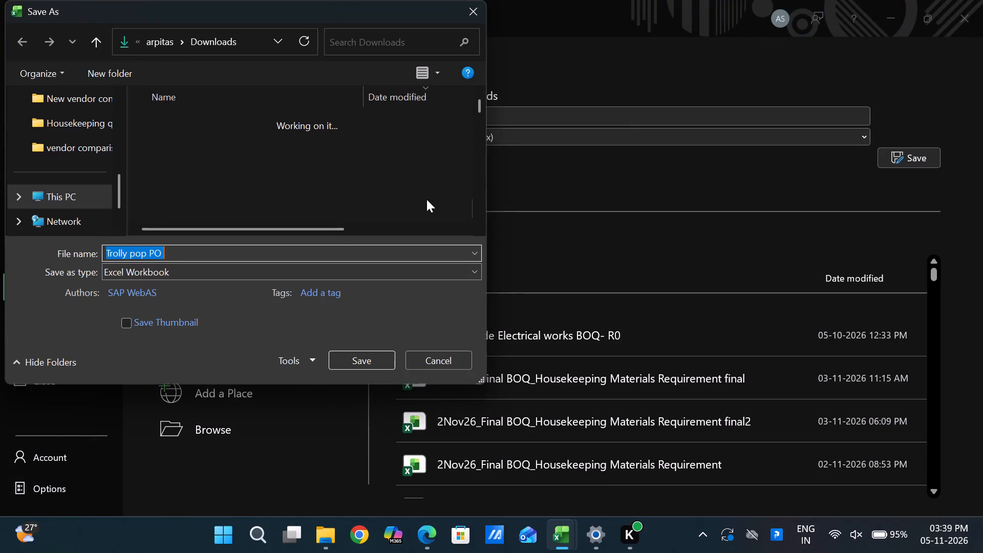
{"action": "left_click", "coordinate": [54, 100]}
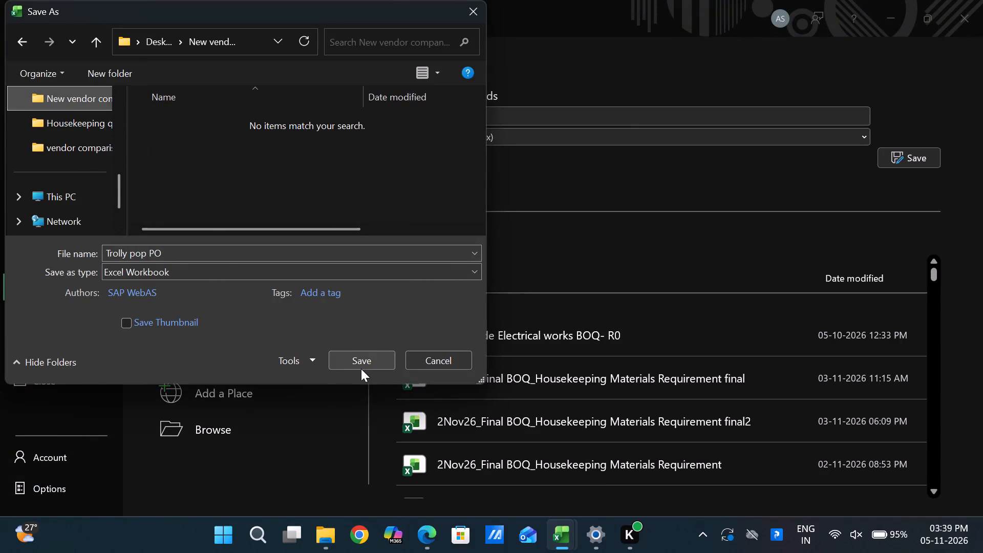
{"action": "left_click", "coordinate": [361, 369]}
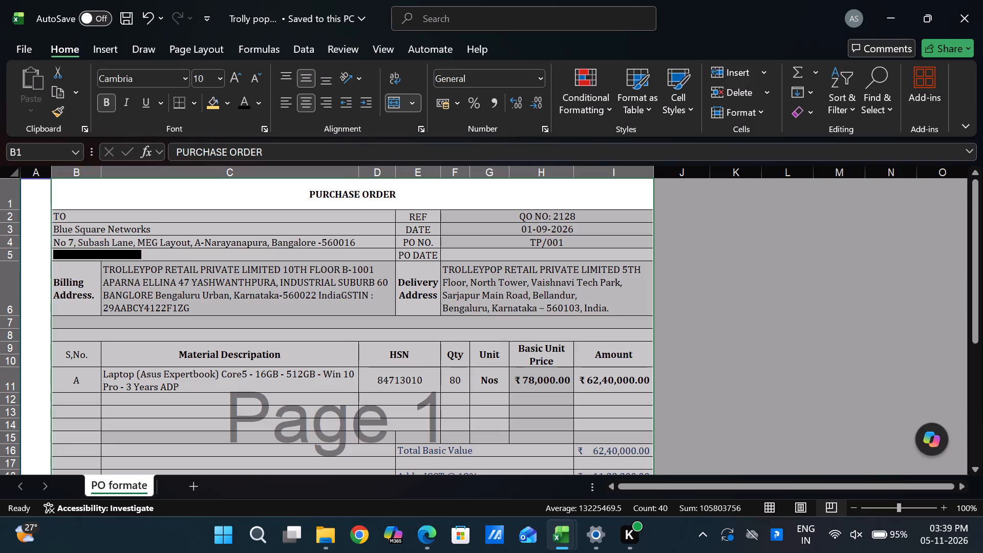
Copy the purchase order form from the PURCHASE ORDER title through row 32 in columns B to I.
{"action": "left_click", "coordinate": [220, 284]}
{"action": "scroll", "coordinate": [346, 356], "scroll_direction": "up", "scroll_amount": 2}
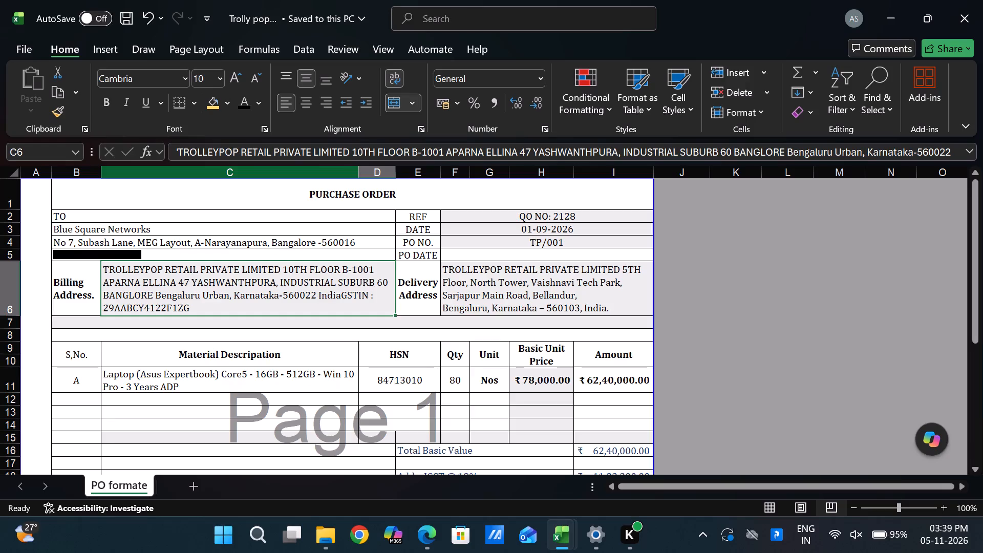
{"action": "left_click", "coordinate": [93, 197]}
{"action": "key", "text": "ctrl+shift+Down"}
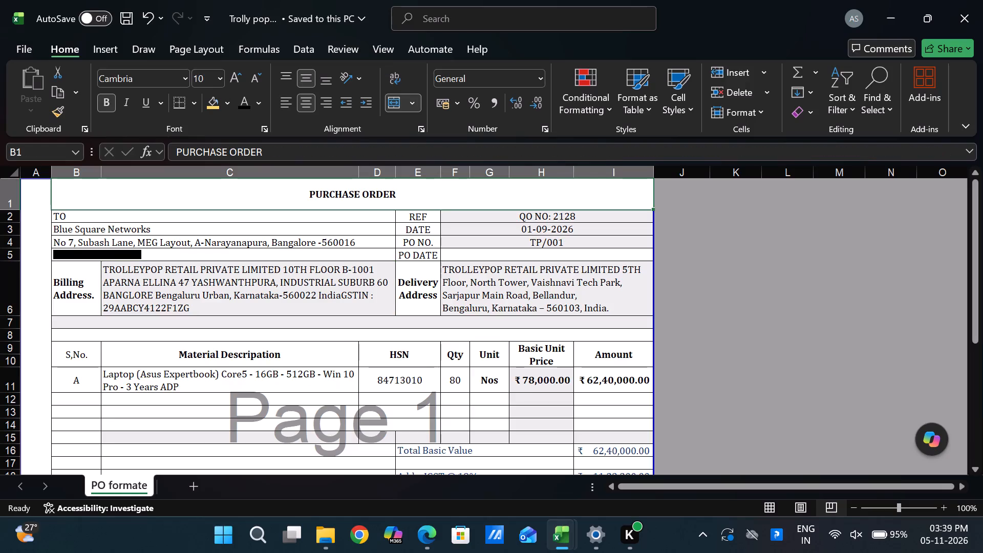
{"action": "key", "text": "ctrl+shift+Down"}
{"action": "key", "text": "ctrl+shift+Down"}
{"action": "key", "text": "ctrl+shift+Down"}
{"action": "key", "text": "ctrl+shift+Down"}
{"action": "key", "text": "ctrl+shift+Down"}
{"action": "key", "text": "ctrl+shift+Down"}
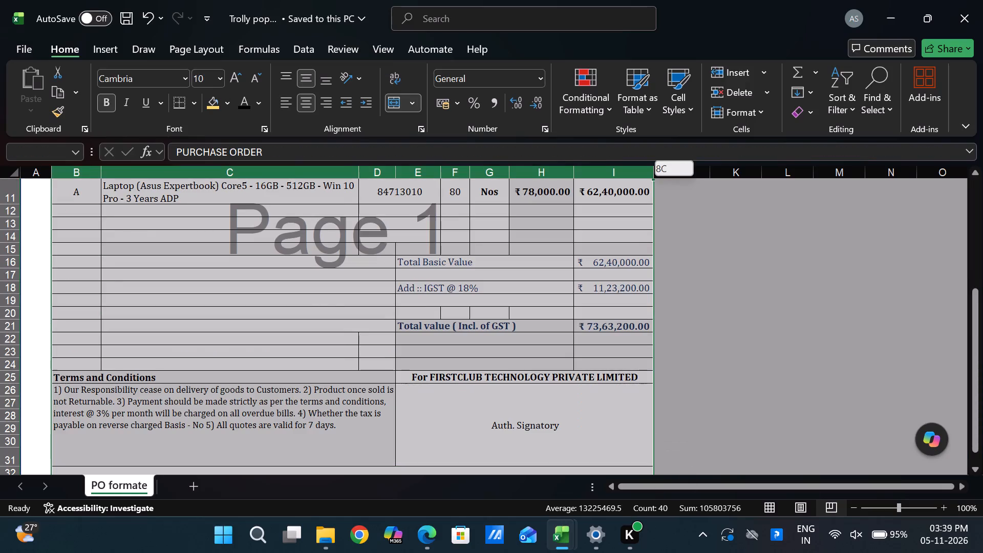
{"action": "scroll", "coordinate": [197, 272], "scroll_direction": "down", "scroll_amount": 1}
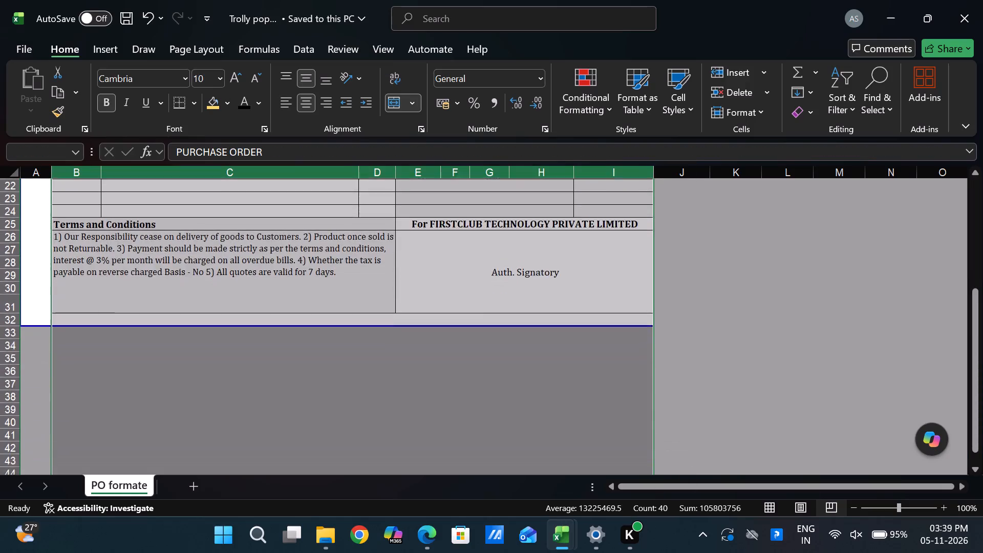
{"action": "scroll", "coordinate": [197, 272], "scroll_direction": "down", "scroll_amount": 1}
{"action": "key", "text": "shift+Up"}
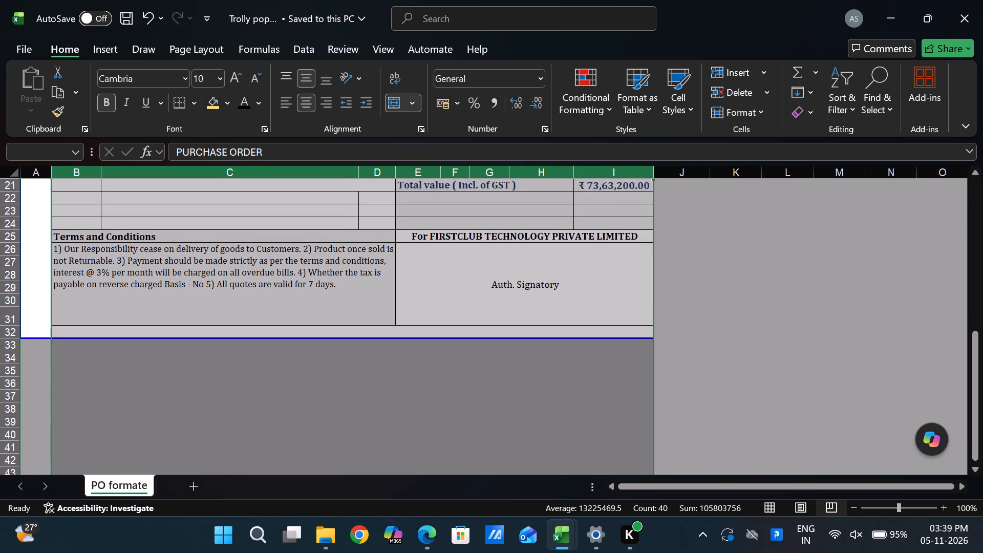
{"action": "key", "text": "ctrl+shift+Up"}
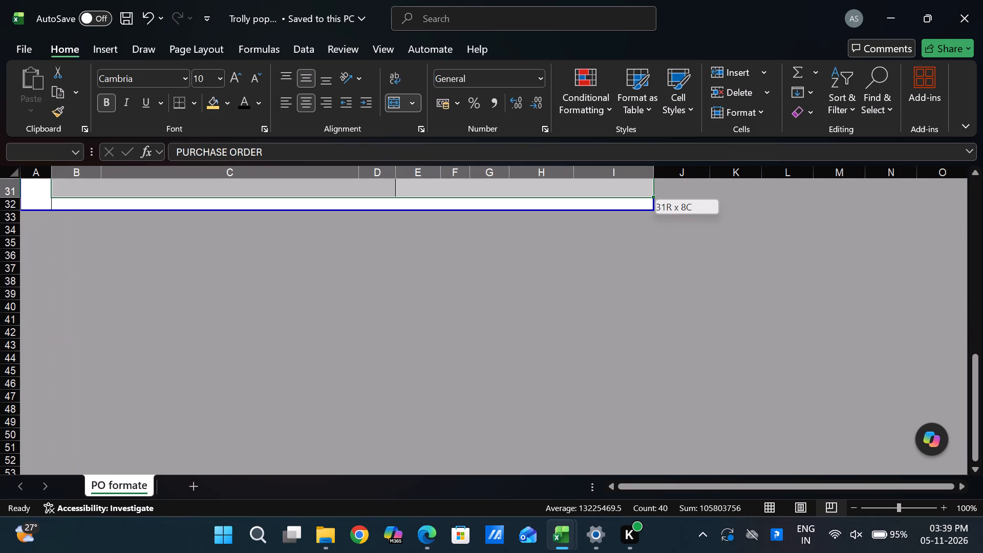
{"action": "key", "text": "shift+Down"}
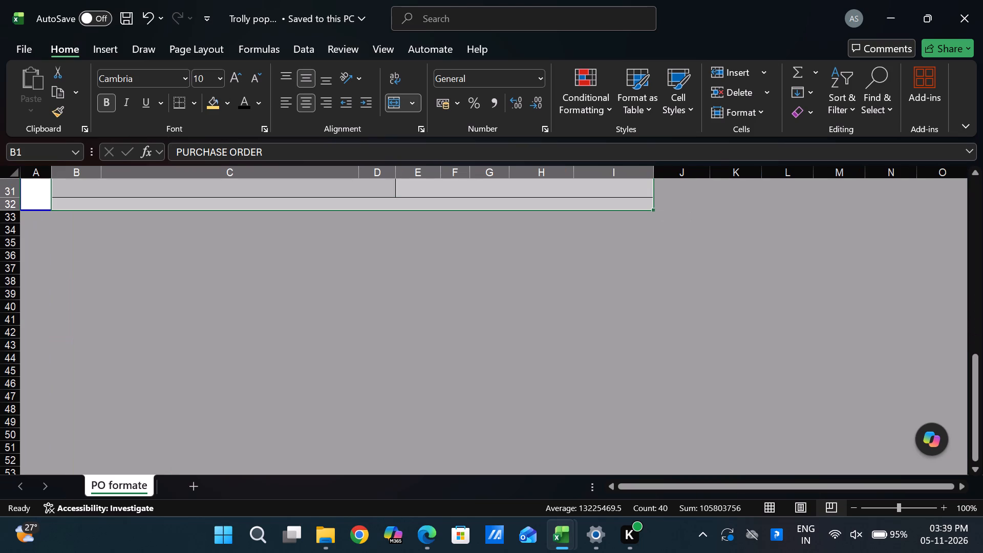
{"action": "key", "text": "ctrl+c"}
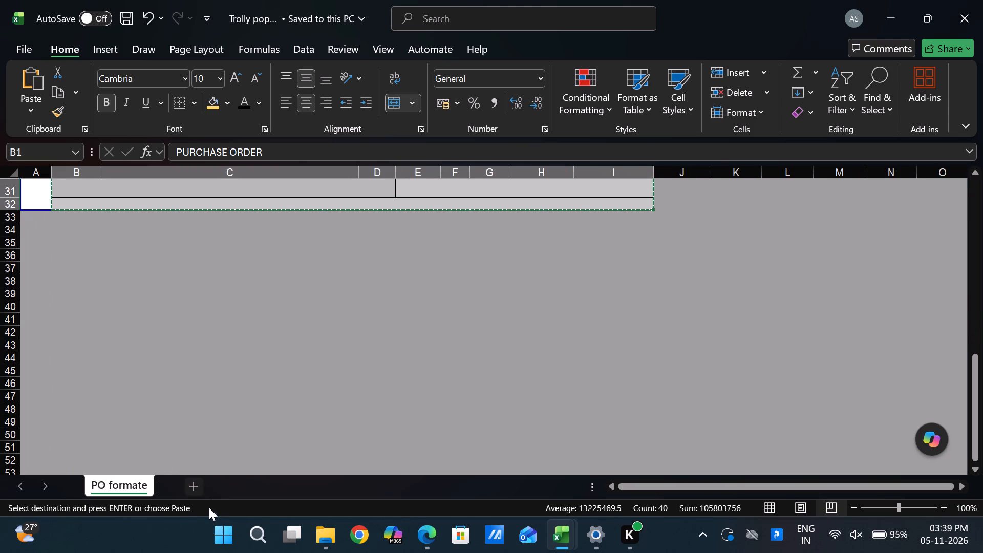
Add a new blank worksheet after the PO formate sheet.
{"action": "left_click", "coordinate": [200, 490]}
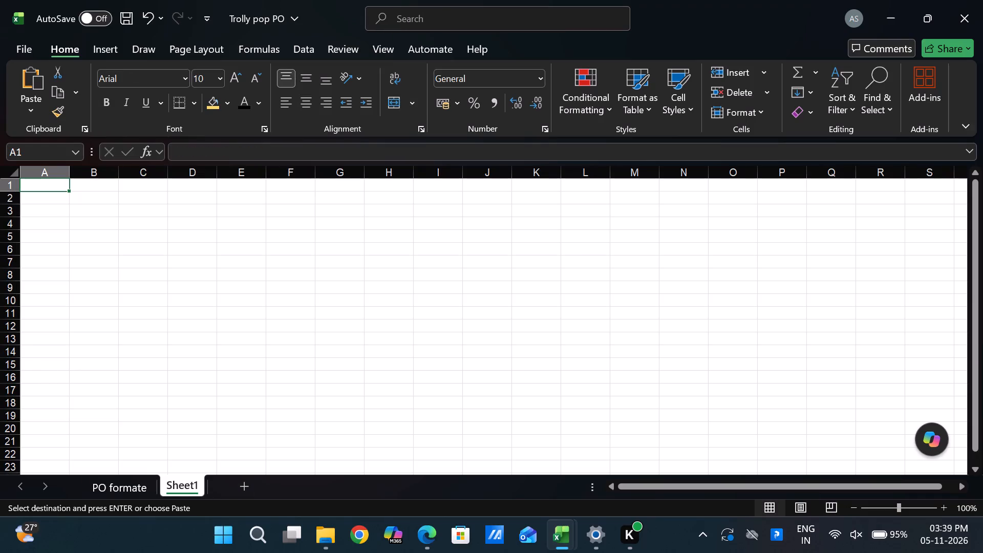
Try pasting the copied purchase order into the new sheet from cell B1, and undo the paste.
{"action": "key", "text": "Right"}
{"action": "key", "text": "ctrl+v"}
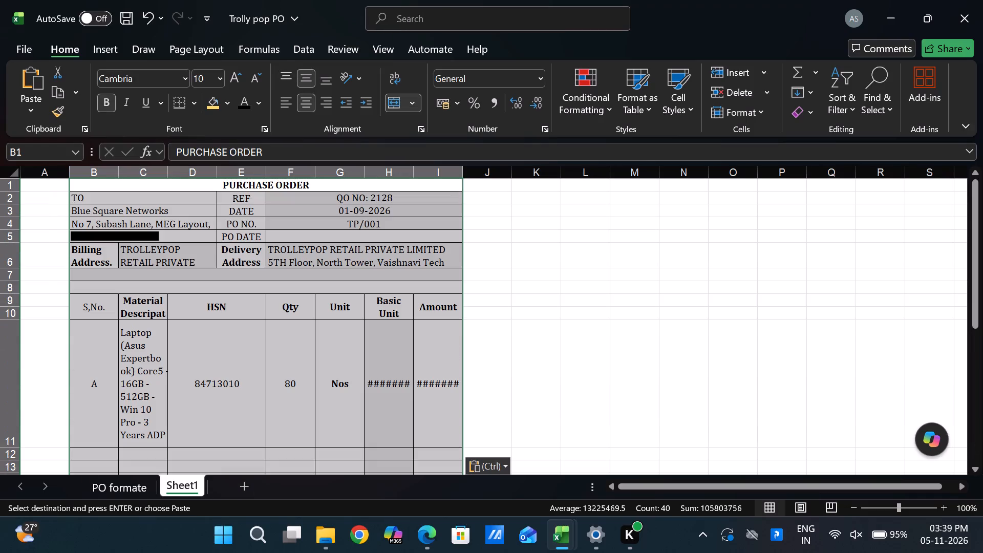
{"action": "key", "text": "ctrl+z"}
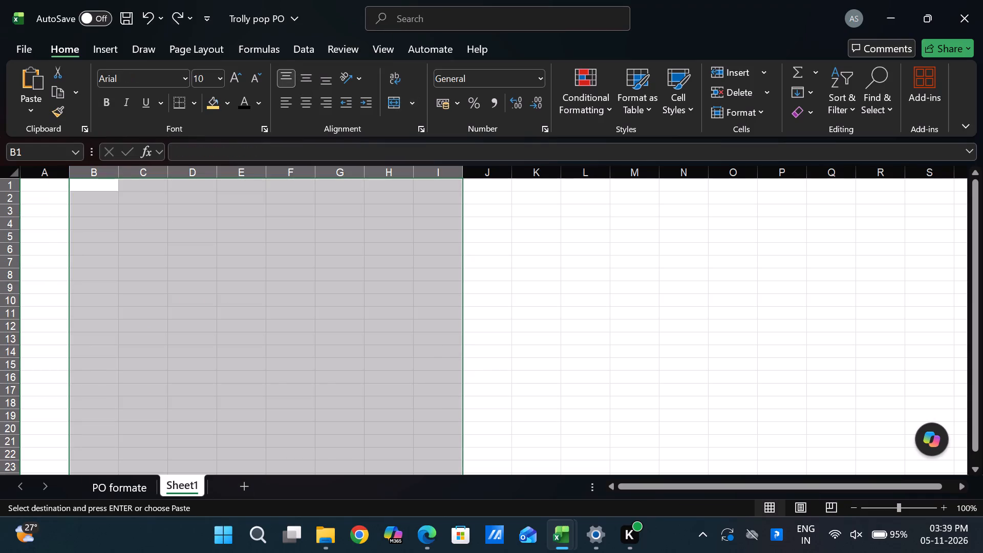
Return to the PO formate sheet and replace the PO NO. value with the prefix FC/.
{"action": "left_click", "coordinate": [119, 486]}
{"action": "scroll", "coordinate": [265, 310], "scroll_direction": "up", "scroll_amount": 5}
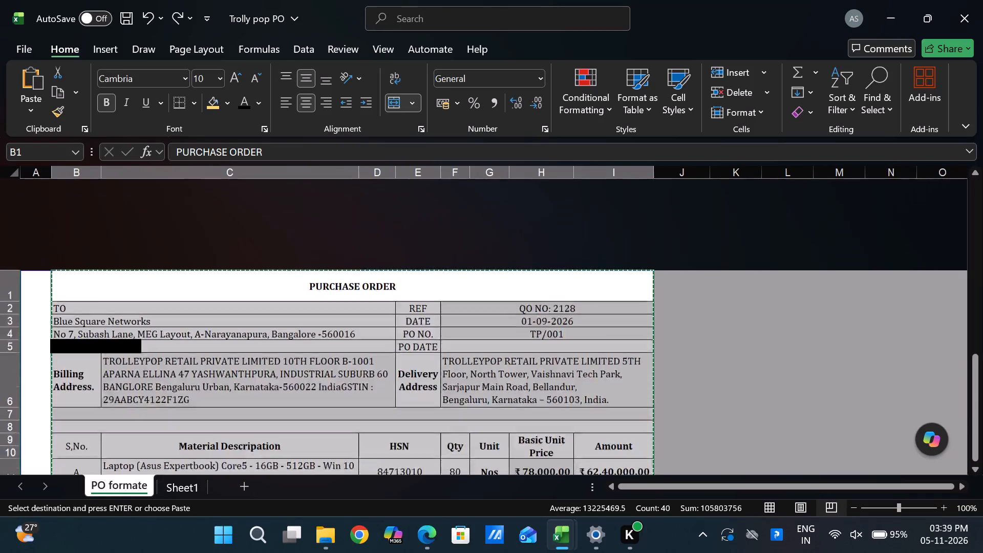
{"action": "left_click", "coordinate": [317, 336]}
{"action": "left_click", "coordinate": [530, 286]}
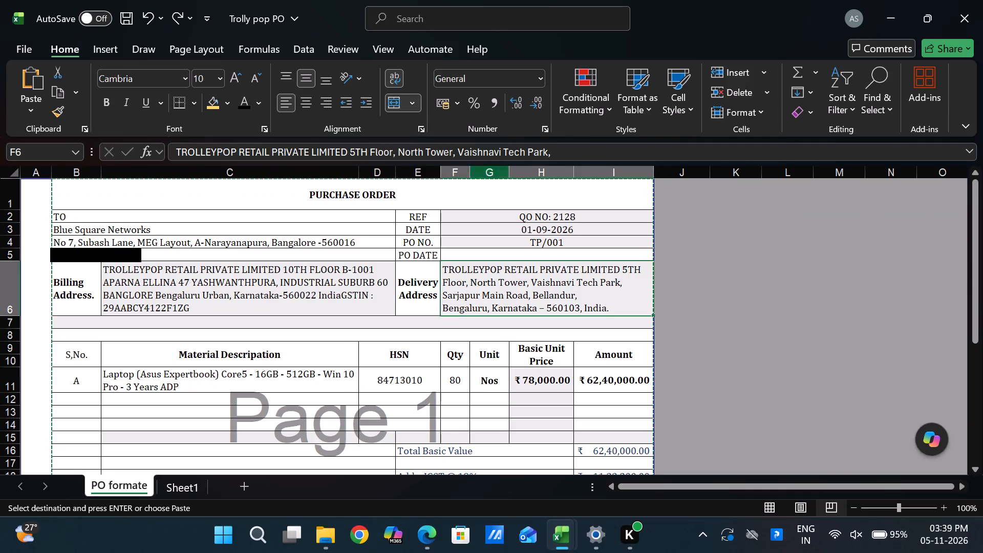
{"action": "left_click", "coordinate": [536, 248]}
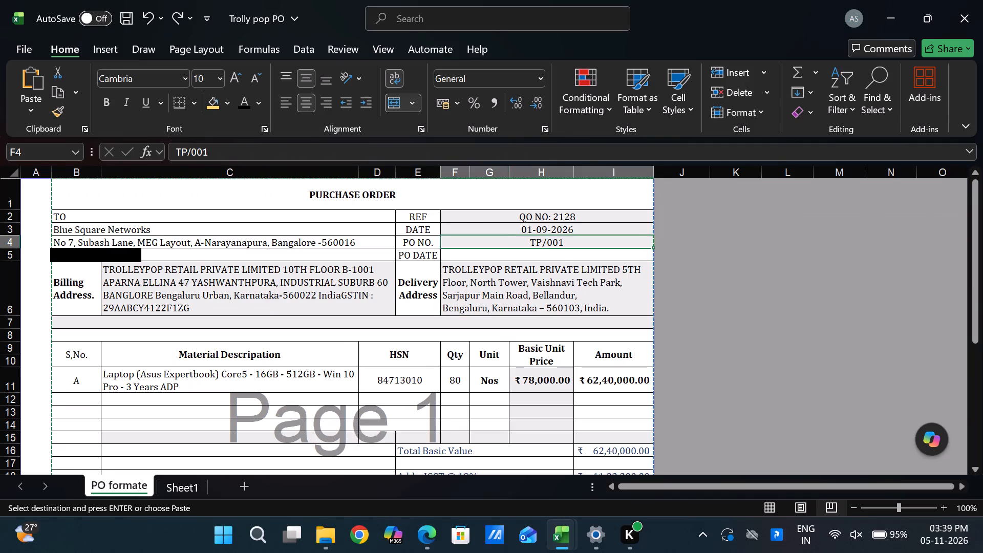
{"action": "key", "text": "BackSpace"}
{"action": "type", "text": "FC"}
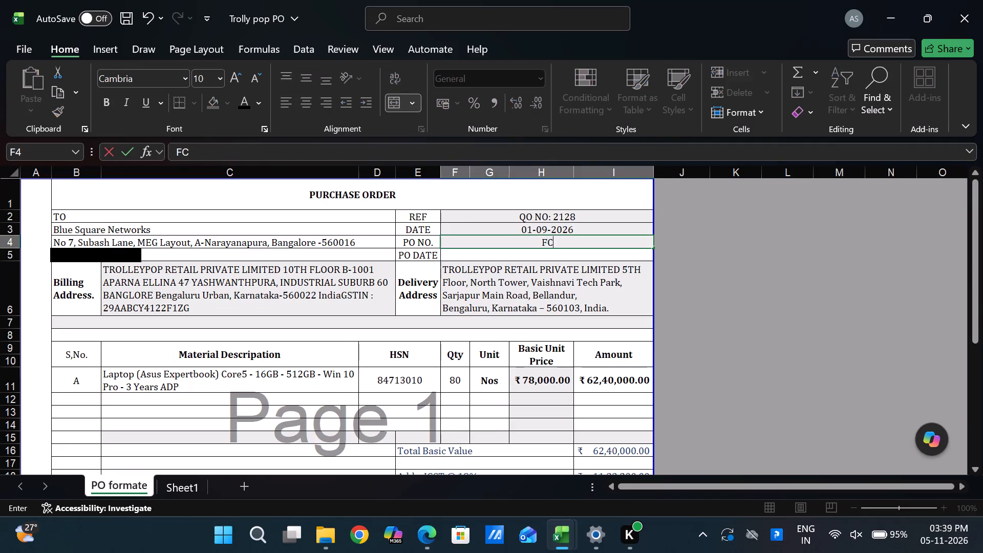
{"action": "key", "text": "slash"}
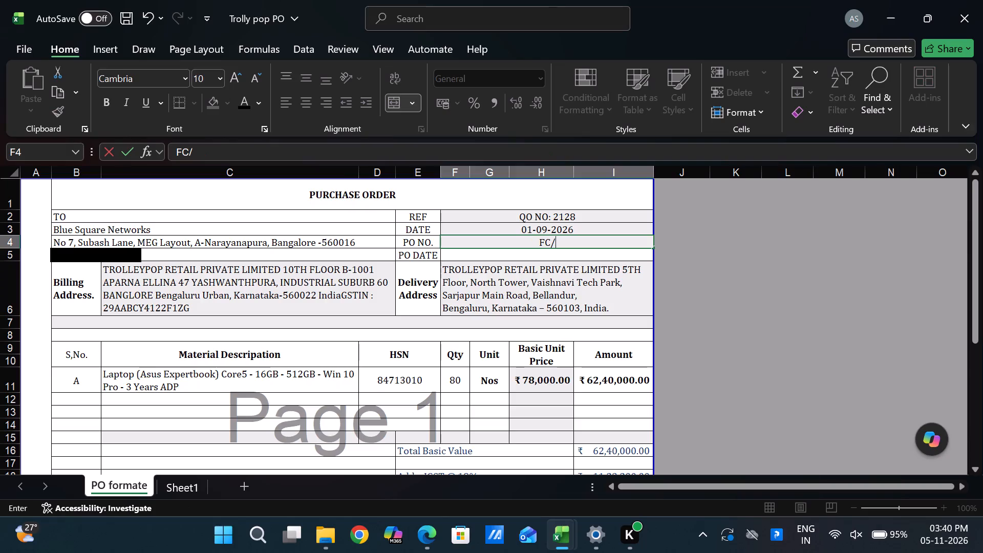
Set the laptop line's quantity to 43.
{"action": "double_click", "coordinate": [452, 379]}
{"action": "key", "text": "Right"}
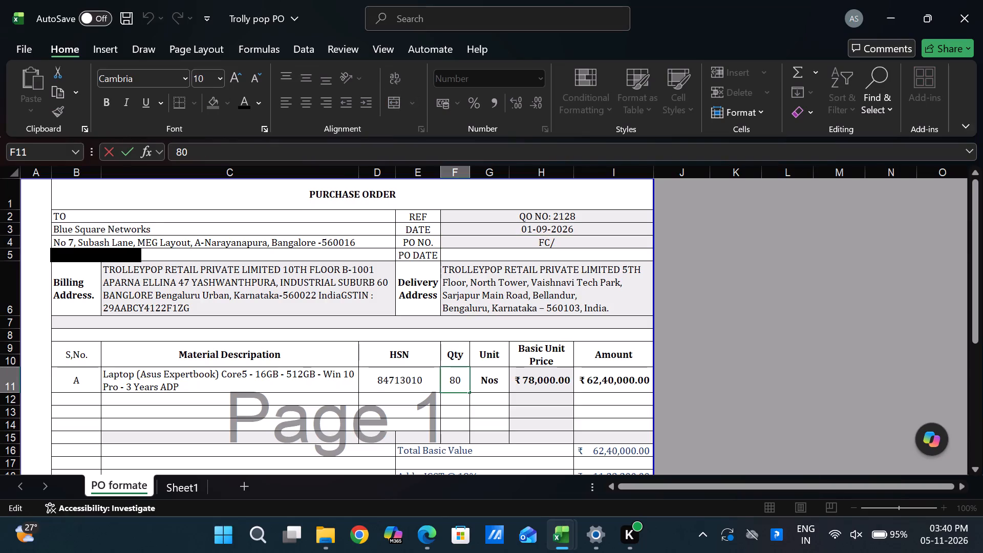
{"action": "key", "text": "Right"}
{"action": "key", "text": "BackSpace"}
{"action": "key", "text": "BackSpace"}
{"action": "type", "text": "43"}
{"action": "key", "text": "Return"}
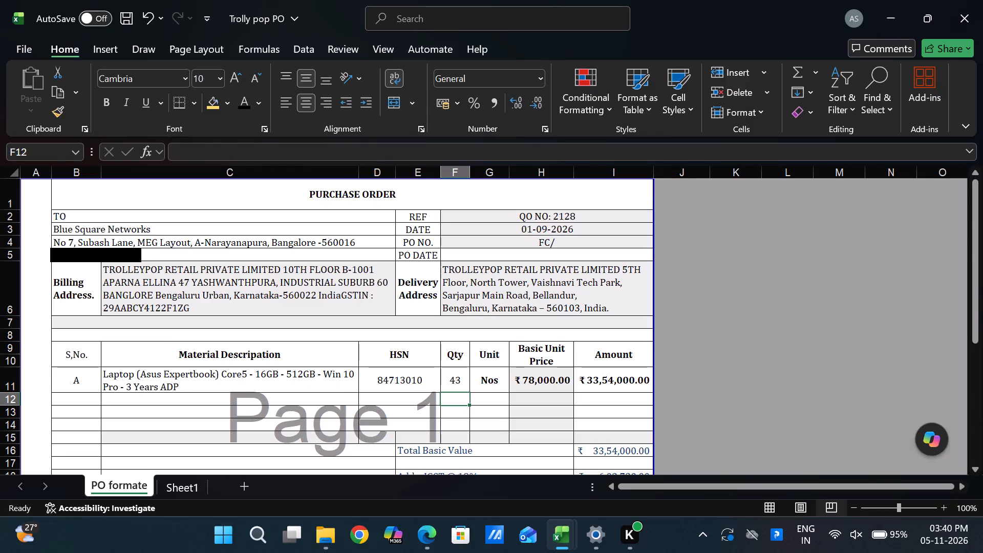
Complete the PO NO. value as FC/001.
{"action": "double_click", "coordinate": [582, 247]}
{"action": "left_click", "coordinate": [563, 240]}
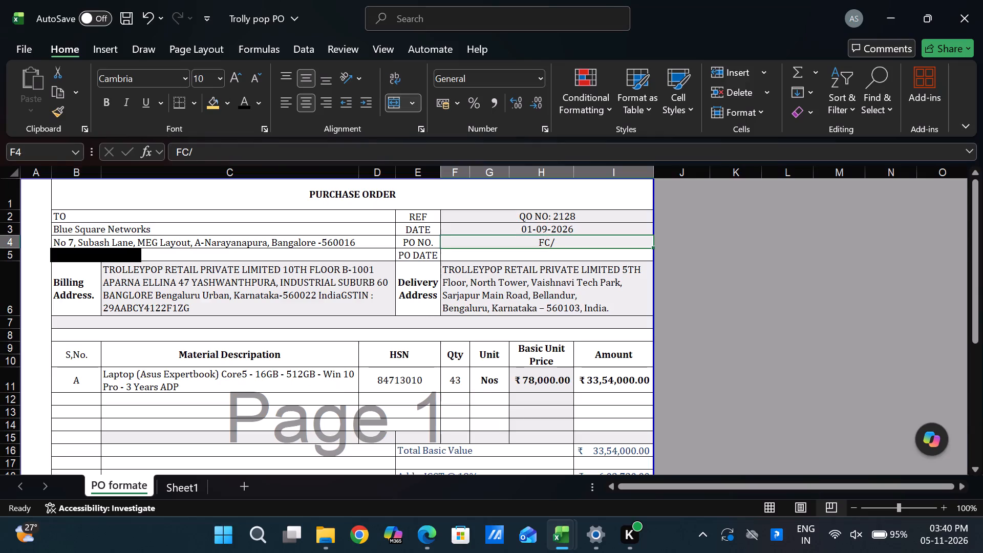
{"action": "double_click", "coordinate": [563, 240]}
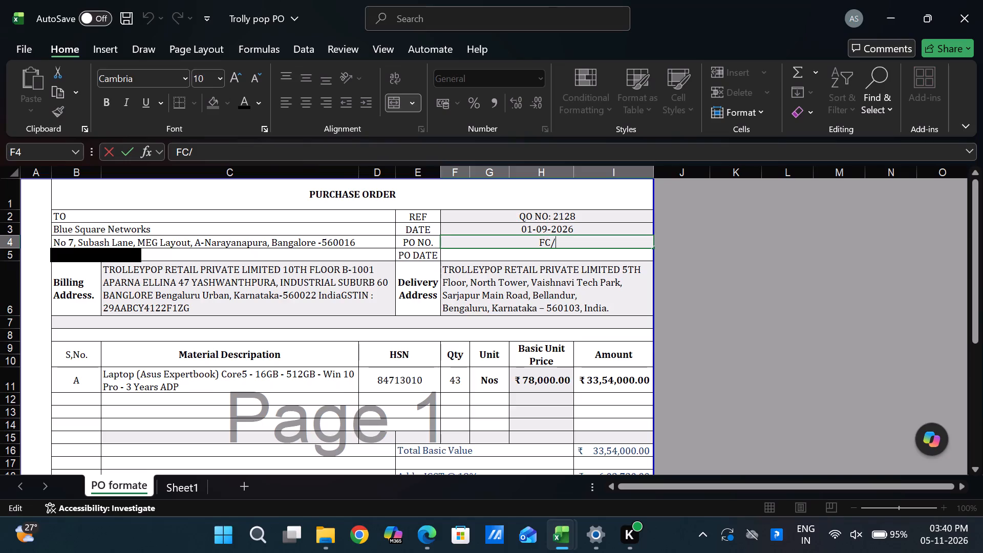
{"action": "type", "text": "001"}
{"action": "key", "text": "Return"}
Select the vendor's address line below Blue Square Networks in the TO block.
{"action": "key", "text": "Down"}
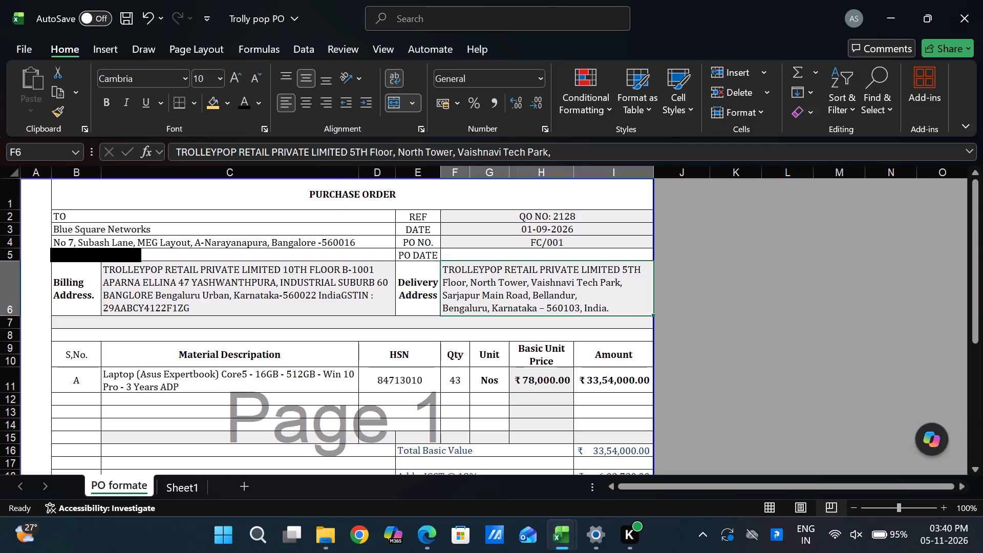
{"action": "key", "text": "Left"}
{"action": "key", "text": "Left"}
{"action": "key", "text": "Up"}
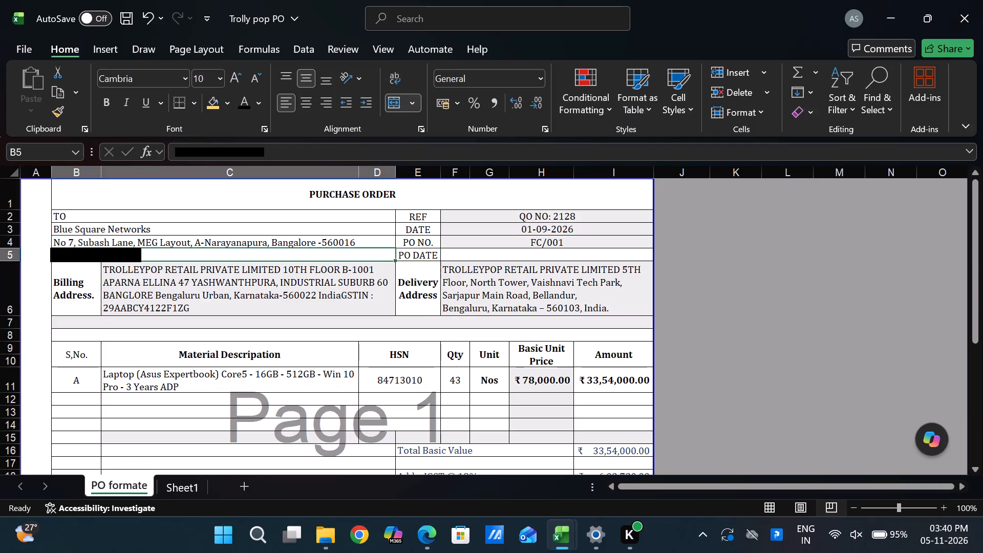
{"action": "key", "text": "Up"}
{"action": "key", "text": "Up"}
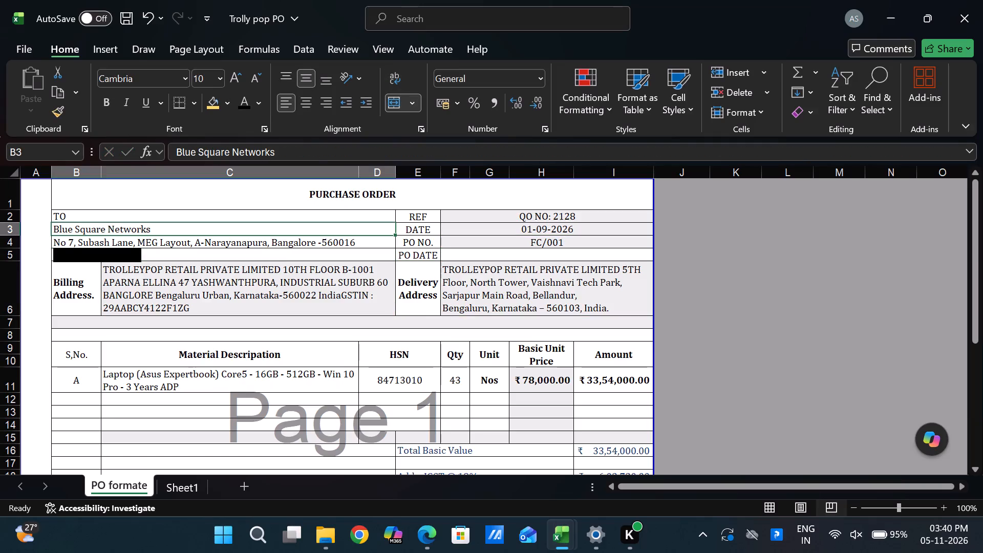
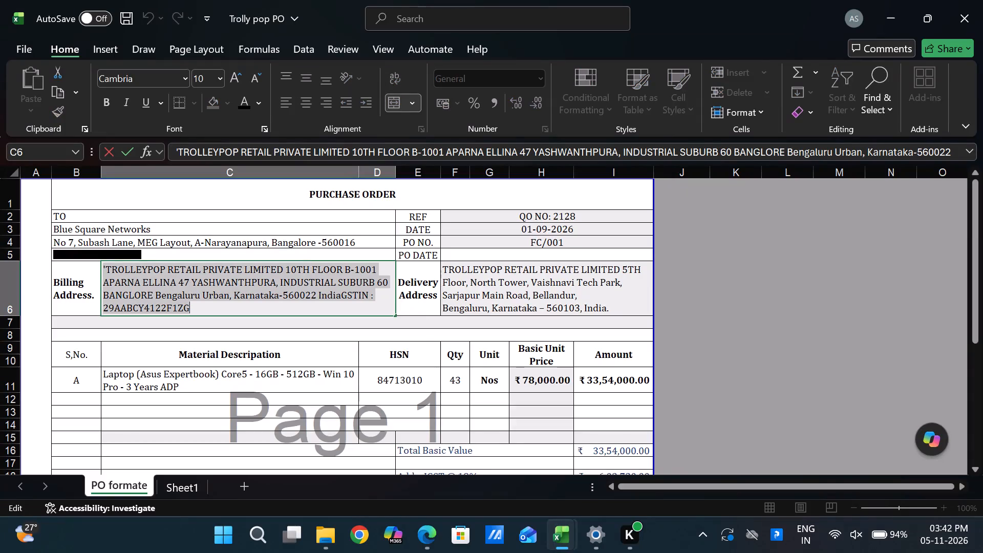
Replace the selected Billing Address text in the purchase order with the copied address and GSTIN details.
{"action": "key", "text": "ctrl+v"}
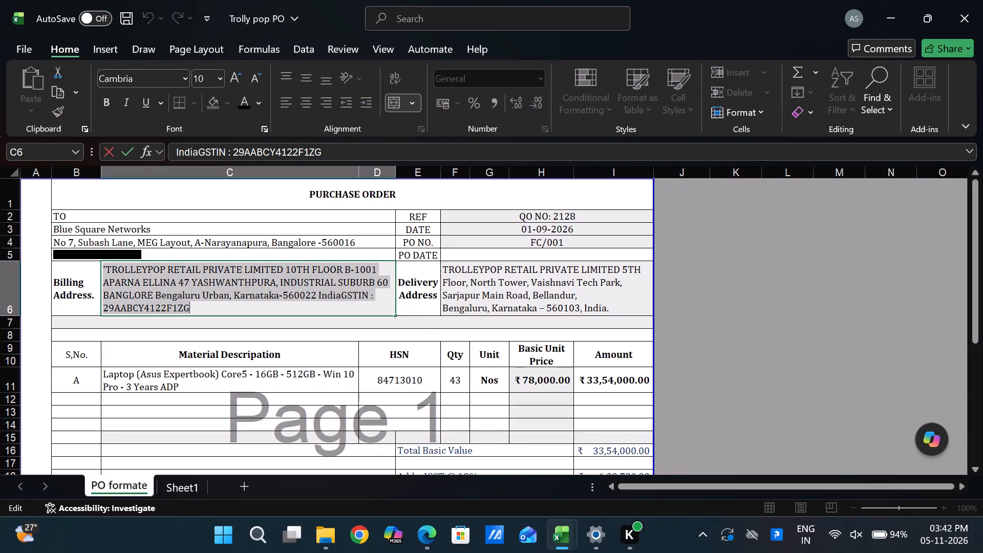
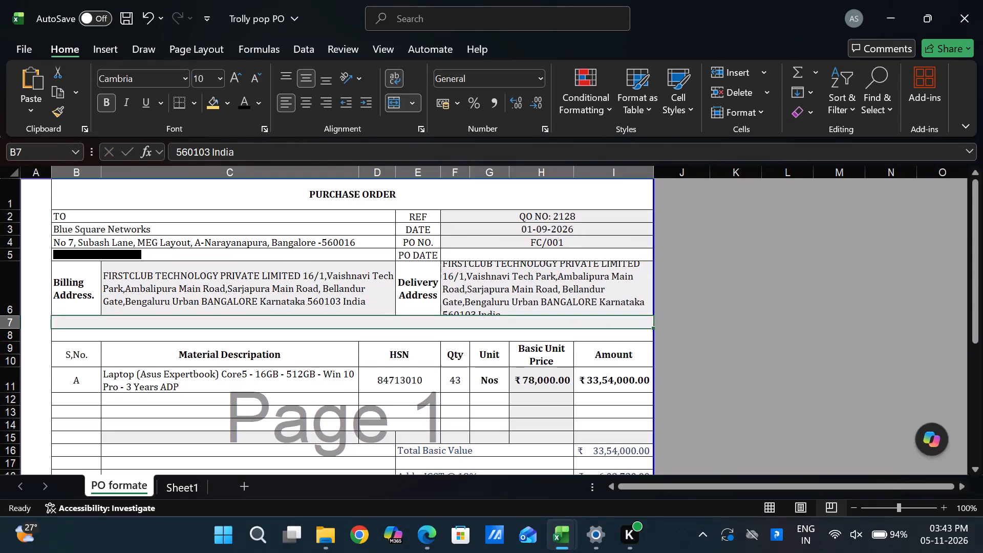
Resize the Billing and Delivery Address row so both full addresses fit without excess empty space.
{"action": "double_click", "coordinate": [13, 315]}
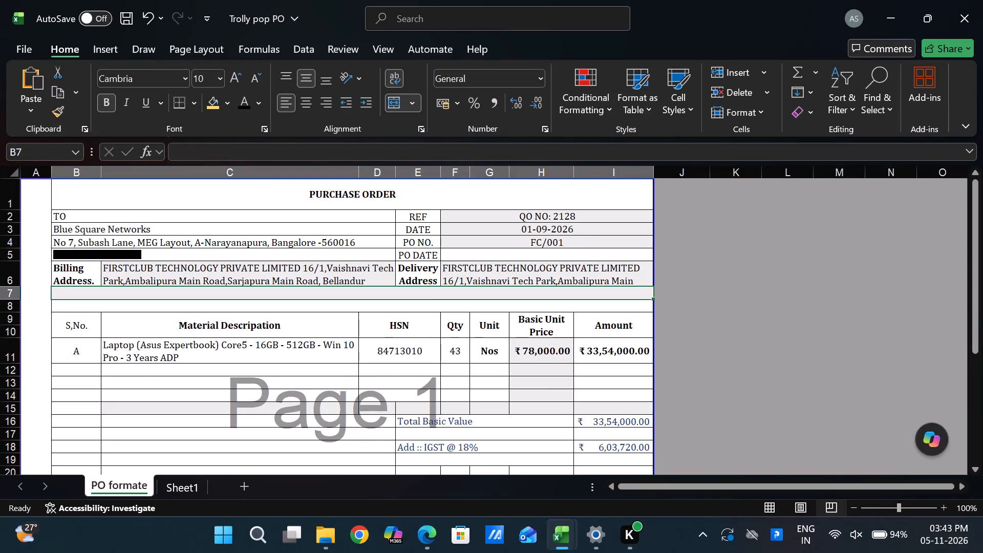
{"action": "left_click_drag", "start_coordinate": [17, 287], "coordinate": [17, 301]}
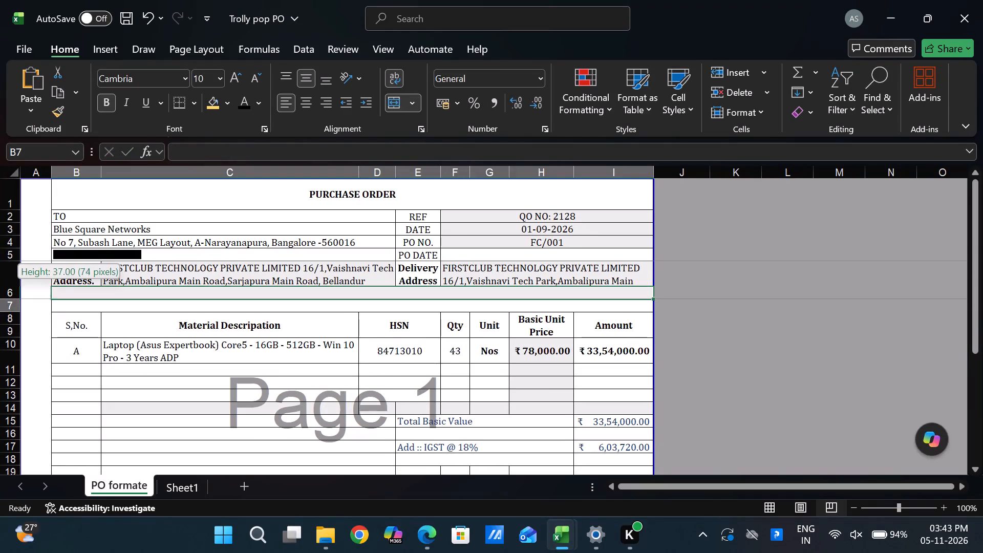
{"action": "left_click_drag", "start_coordinate": [17, 301], "coordinate": [17, 358]}
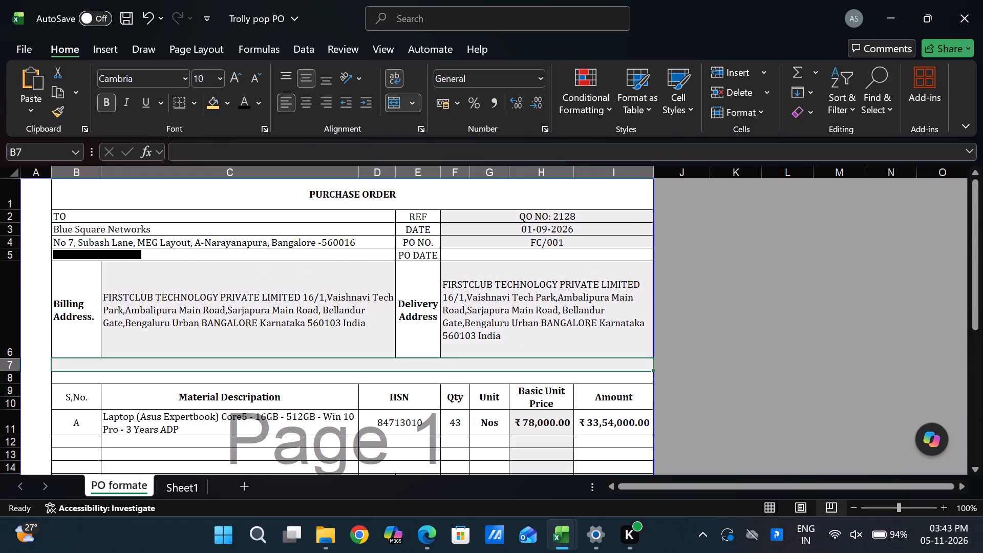
{"action": "left_click_drag", "start_coordinate": [17, 359], "coordinate": [27, 342]}
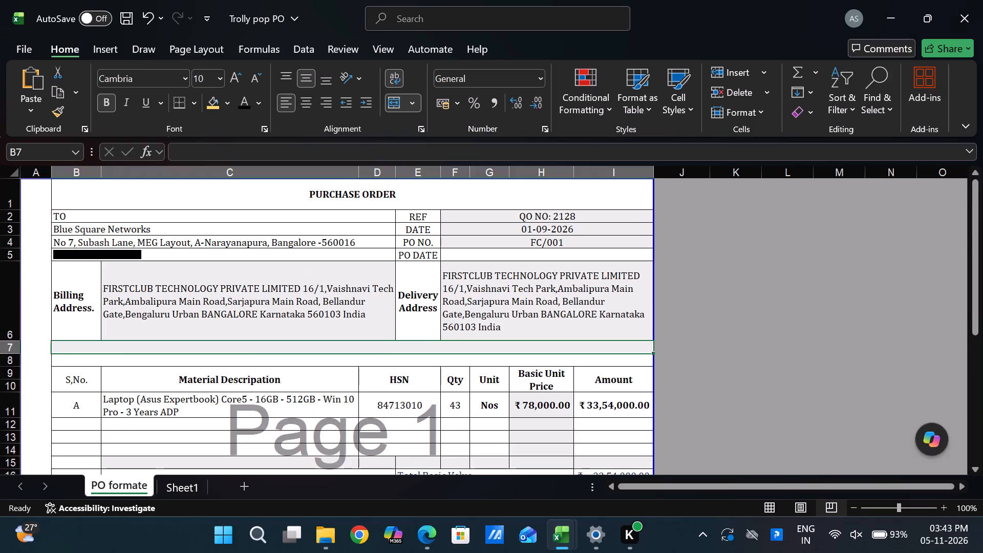
Review the laptop line item's description and HSN code, and browse the open windows for another document.
{"action": "scroll", "coordinate": [291, 351], "scroll_direction": "down", "scroll_amount": 1}
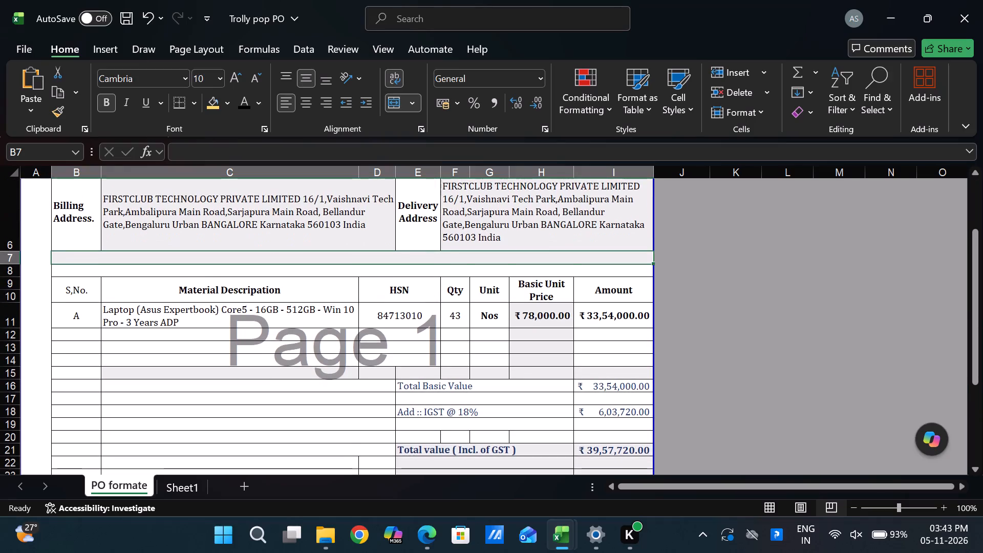
{"action": "left_click", "coordinate": [258, 311]}
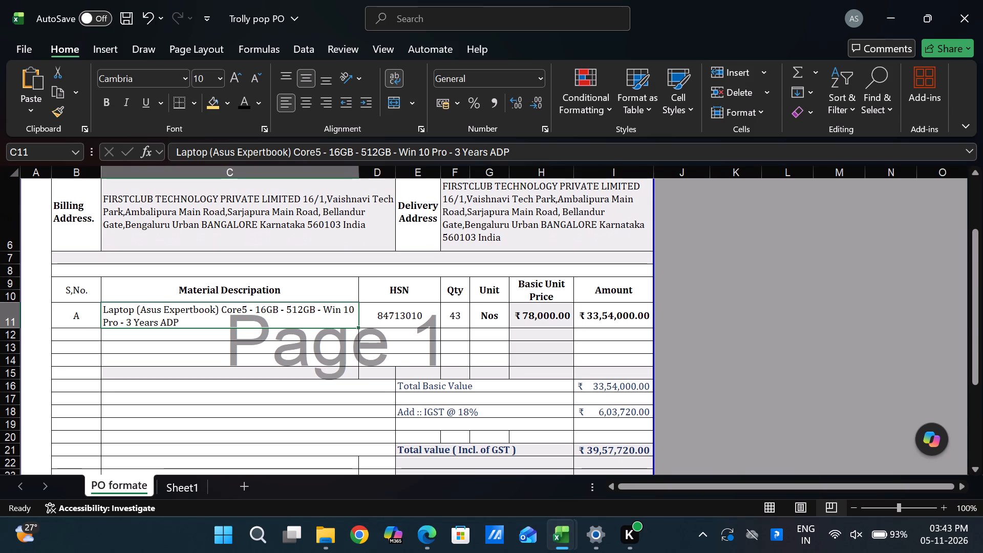
{"action": "left_click", "coordinate": [419, 319]}
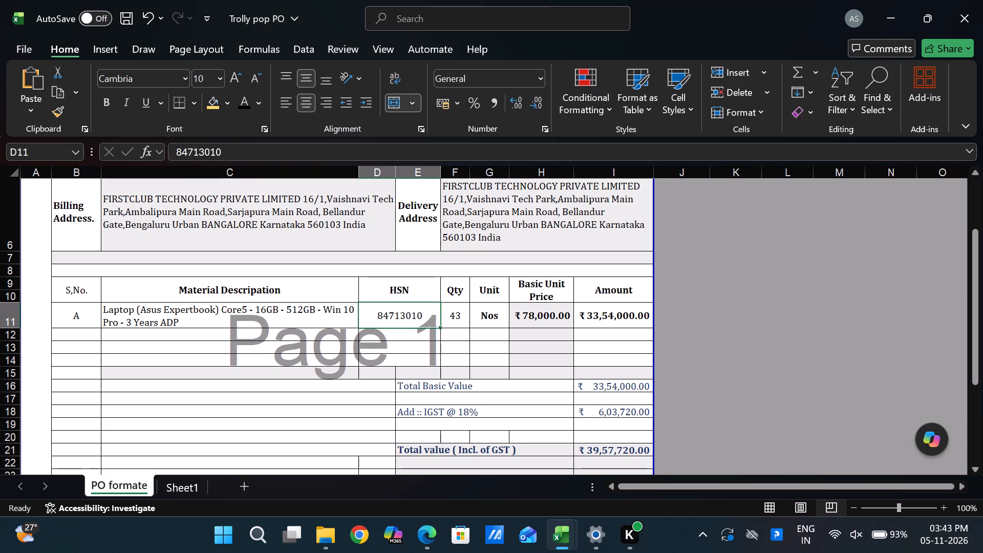
{"action": "key", "text": "alt+Tab"}
{"action": "key", "text": "alt+Tab"}
{"action": "key", "text": "alt+Tab"}
{"action": "key", "text": "alt+Tab"}
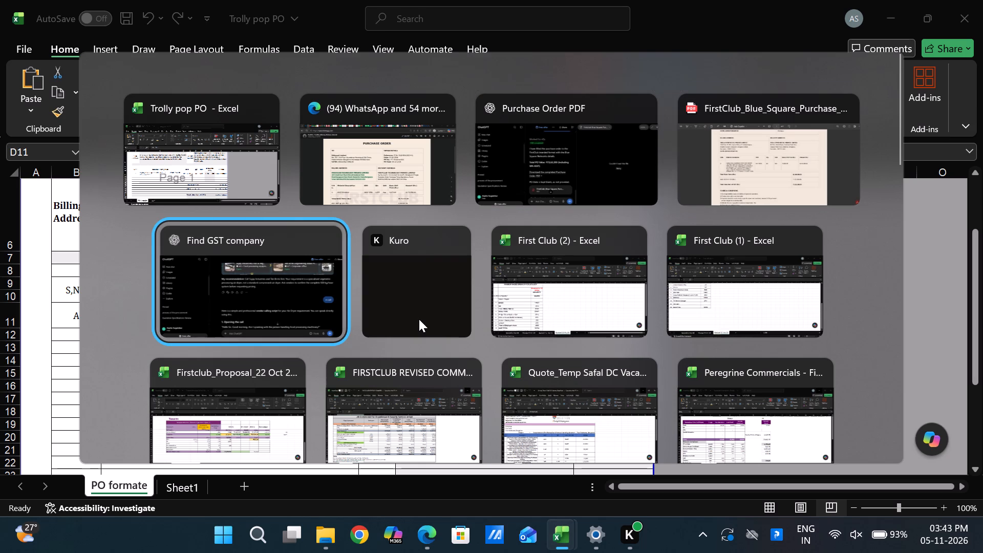
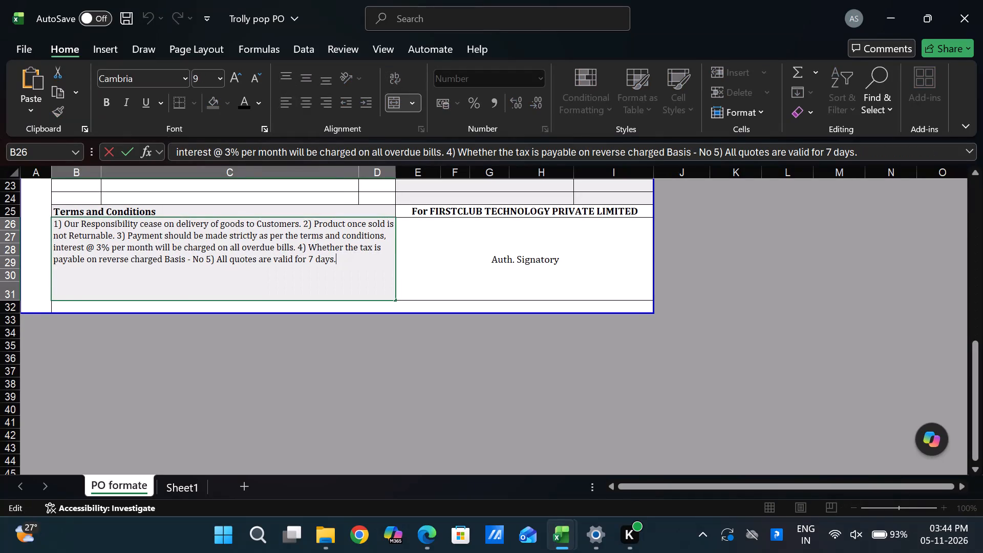
Review the laptop's basic unit price and the purchase order's header details, including delivery address, PO number and date.
{"action": "scroll", "coordinate": [432, 249], "scroll_direction": "up", "scroll_amount": 4}
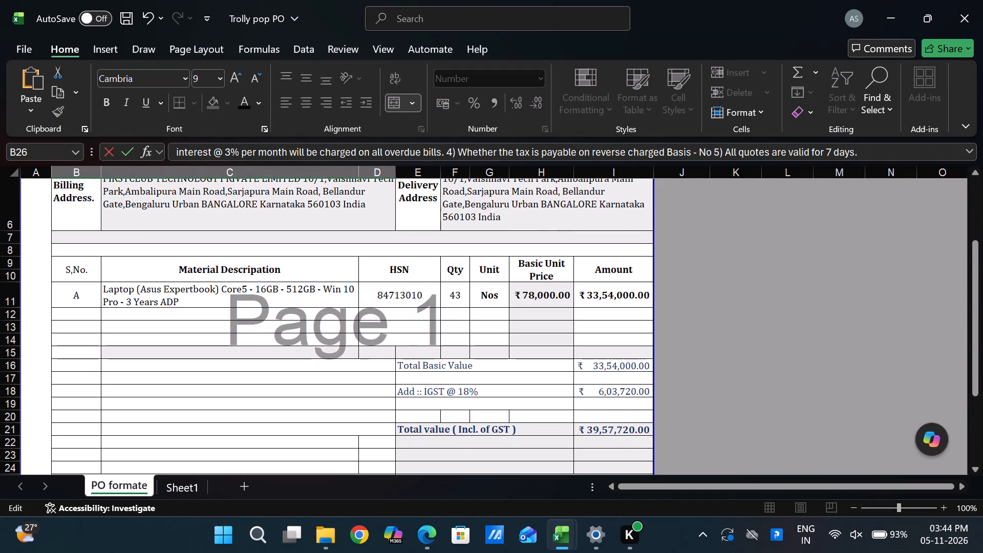
{"action": "left_click", "coordinate": [535, 296]}
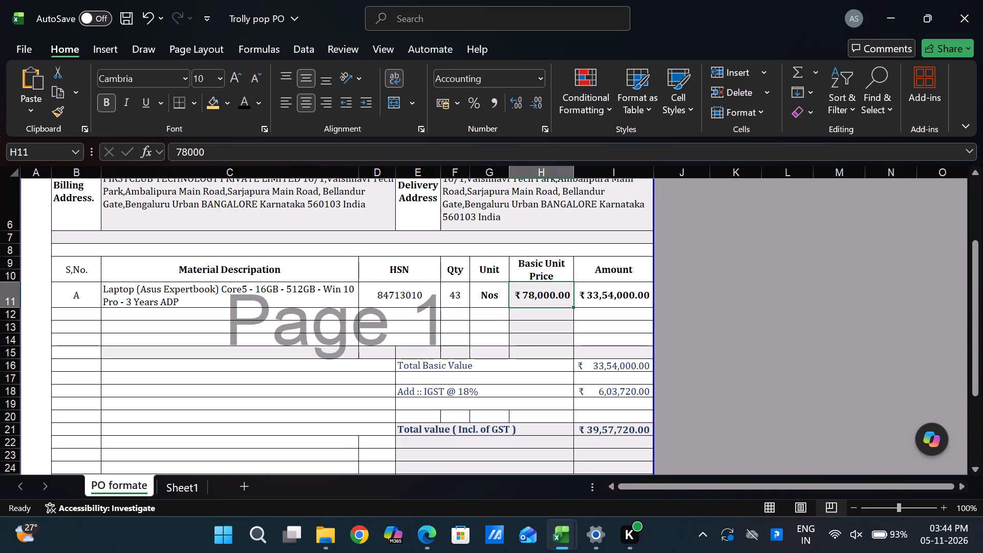
{"action": "scroll", "coordinate": [535, 296], "scroll_direction": "up", "scroll_amount": 2}
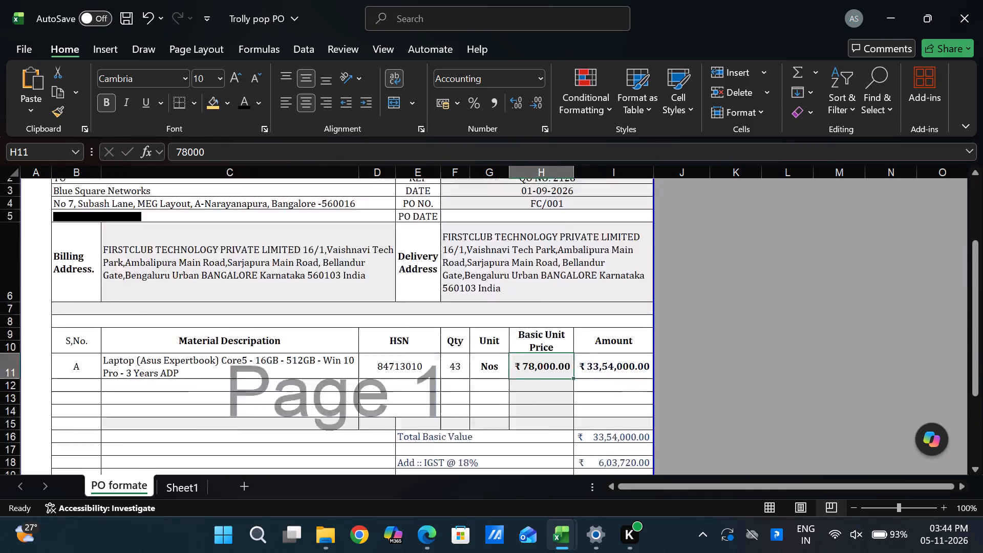
{"action": "scroll", "coordinate": [535, 296], "scroll_direction": "up", "scroll_amount": 2}
{"action": "scroll", "coordinate": [535, 296], "scroll_direction": "down", "scroll_amount": 1}
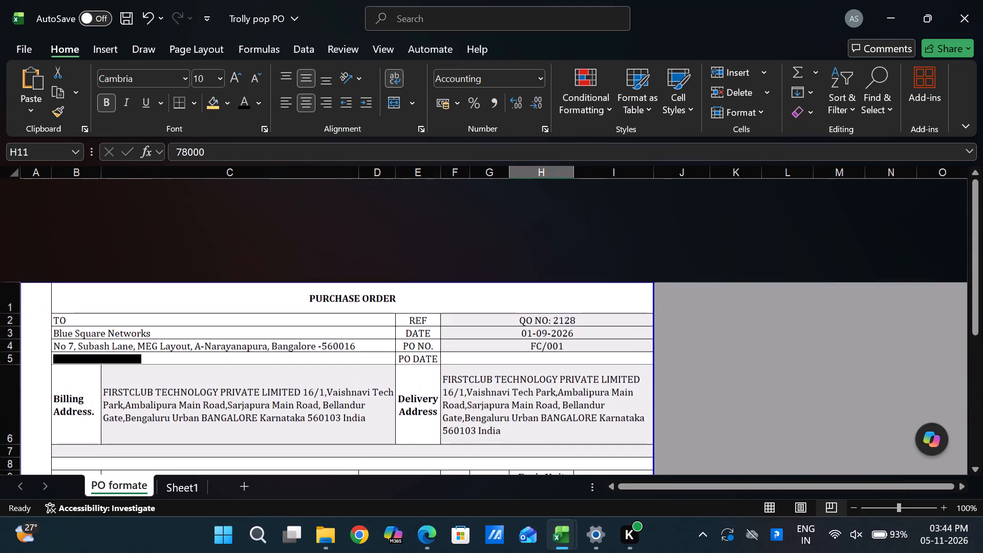
{"action": "left_click", "coordinate": [511, 336]}
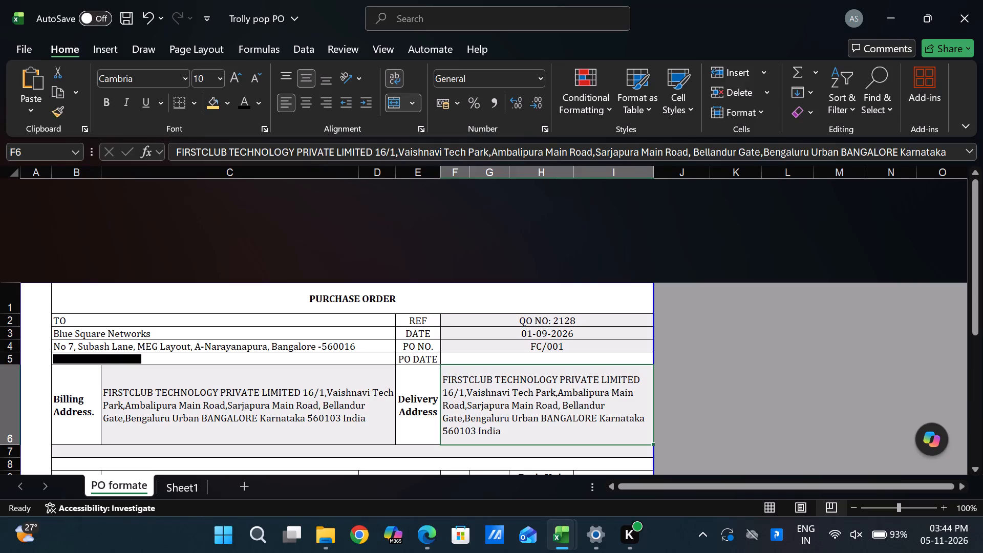
{"action": "left_click", "coordinate": [492, 334]}
{"action": "left_click", "coordinate": [479, 342]}
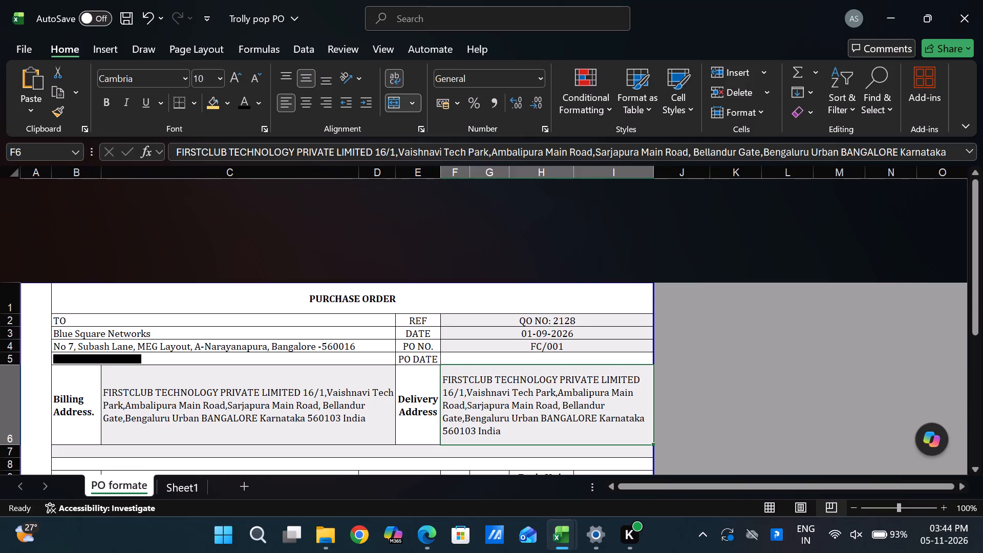
{"action": "left_click", "coordinate": [482, 331]}
{"action": "left_click", "coordinate": [482, 331]}
{"action": "scroll", "coordinate": [562, 374], "scroll_direction": "down", "scroll_amount": 1}
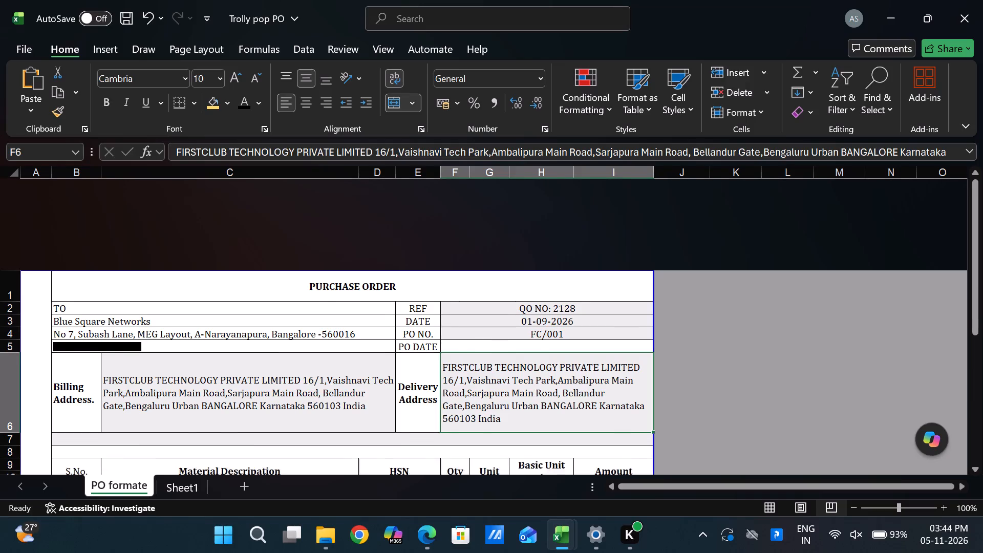
{"action": "scroll", "coordinate": [562, 374], "scroll_direction": "down", "scroll_amount": 1}
{"action": "left_click", "coordinate": [520, 239]}
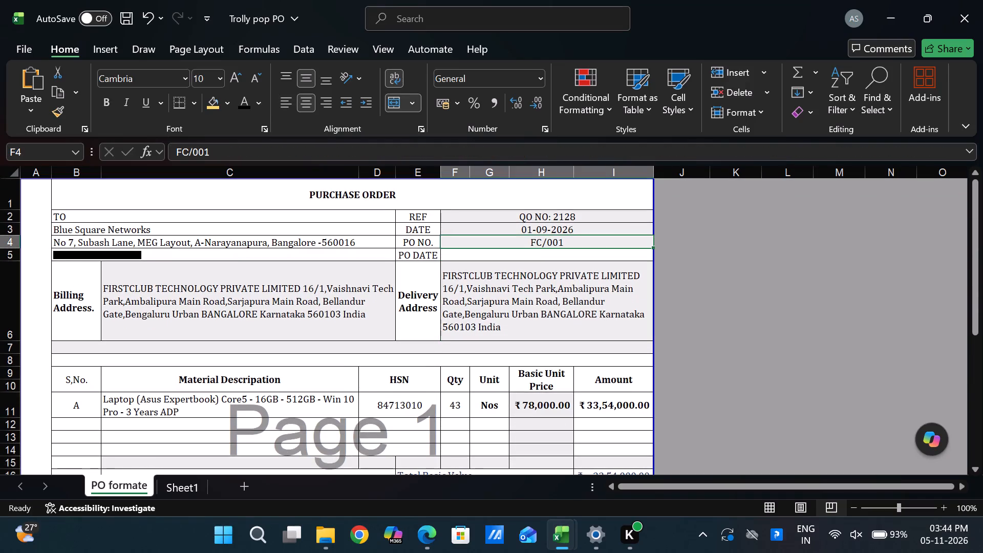
{"action": "left_click", "coordinate": [531, 228]}
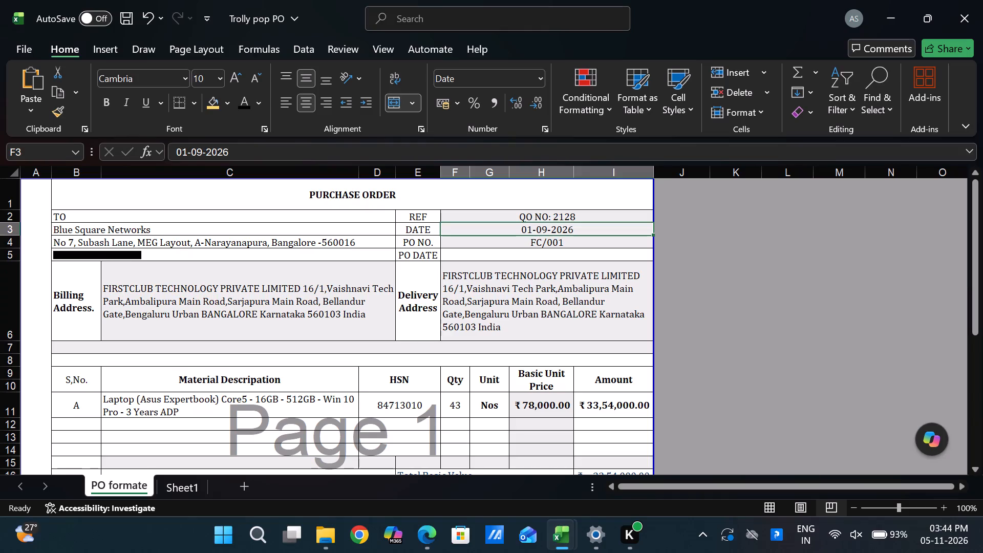
Change the quotation number in the purchase order's REF field to QO NO: 2122.
{"action": "double_click", "coordinate": [572, 217]}
{"action": "key", "text": "Right"}
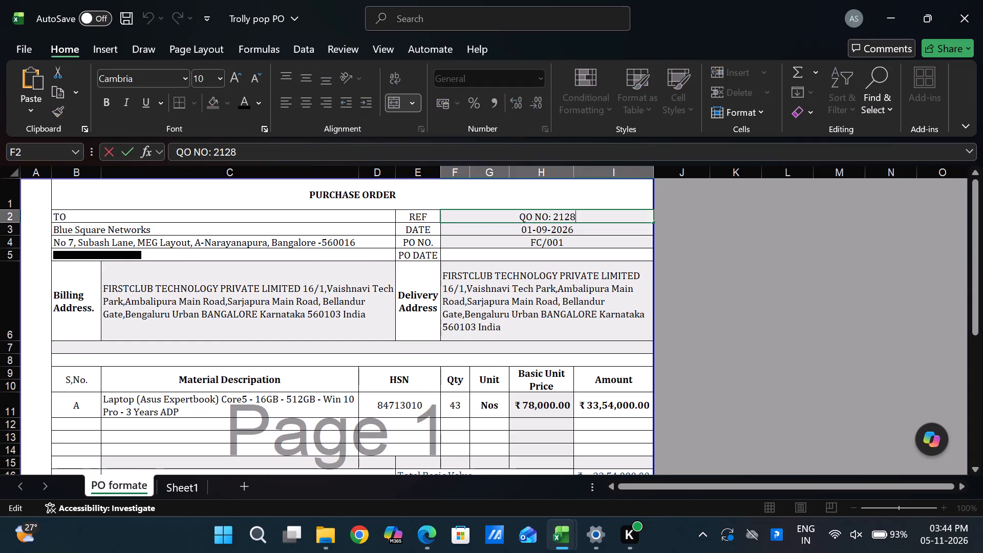
{"action": "key", "text": "BackSpace"}
{"action": "key", "text": "BackSpace"}
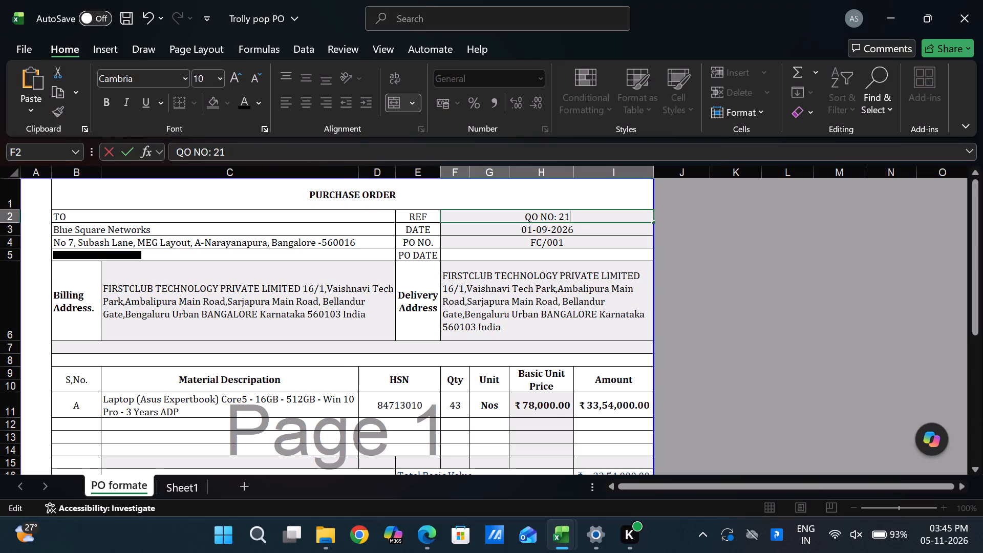
{"action": "key", "text": "BackSpace"}
{"action": "type", "text": "122"}
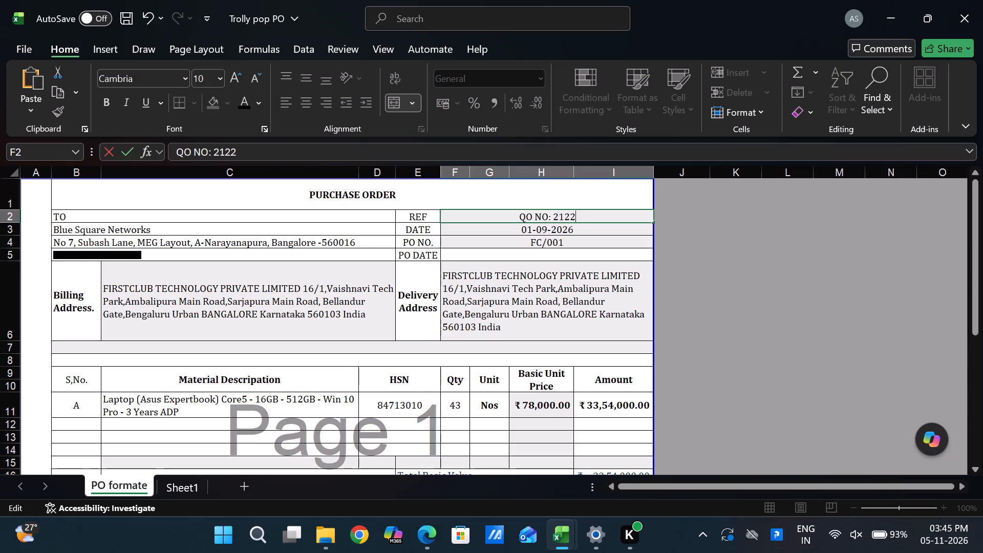
{"action": "key", "text": "Return"}
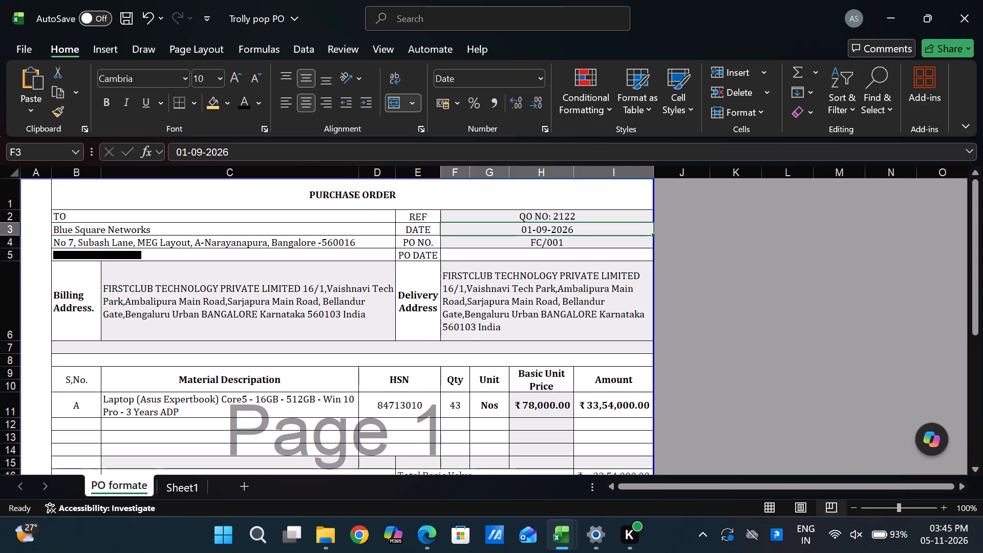
Save the updated purchase order workbook, checking the laptop's unit price and the total value including GST.
{"action": "scroll", "coordinate": [328, 252], "scroll_direction": "down", "scroll_amount": 3}
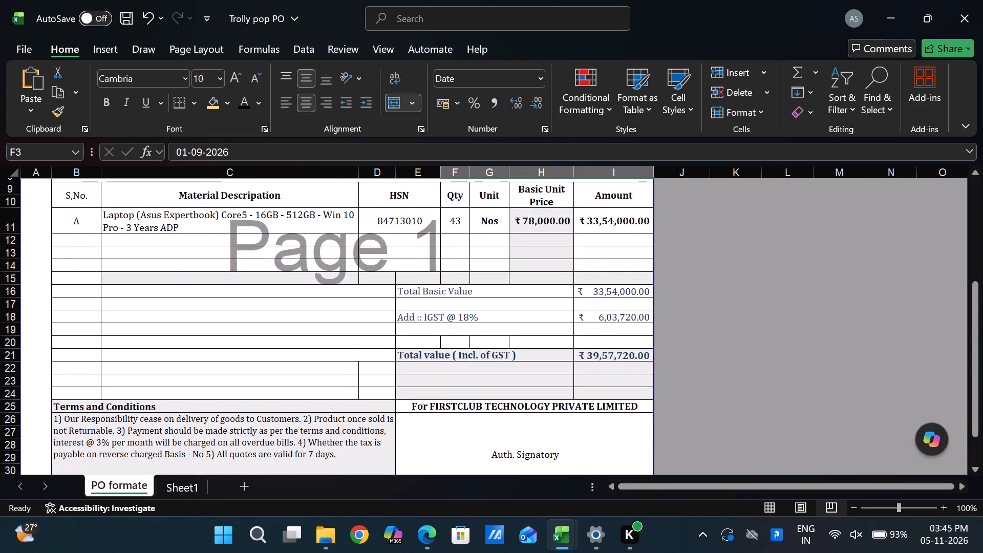
{"action": "left_click", "coordinate": [534, 220]}
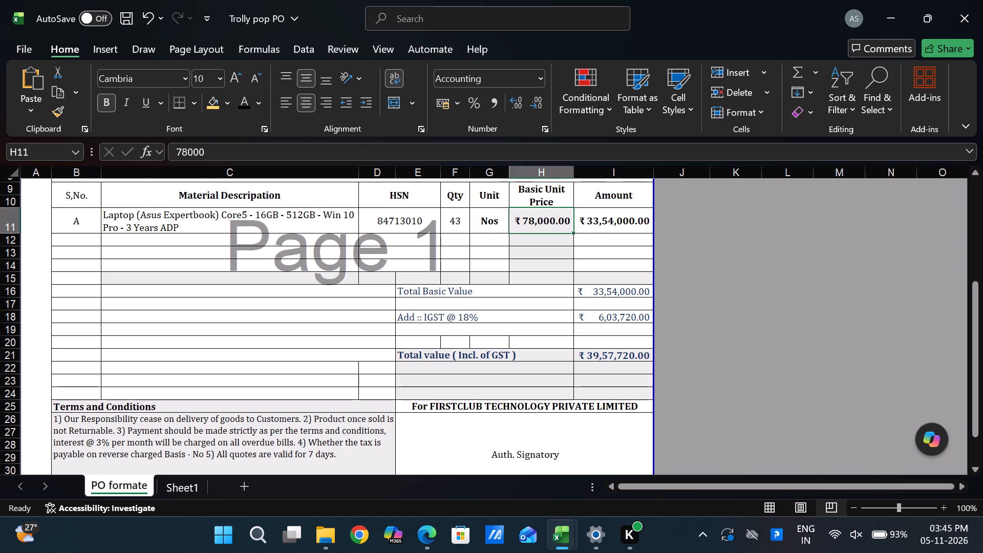
{"action": "key", "text": "ctrl+s"}
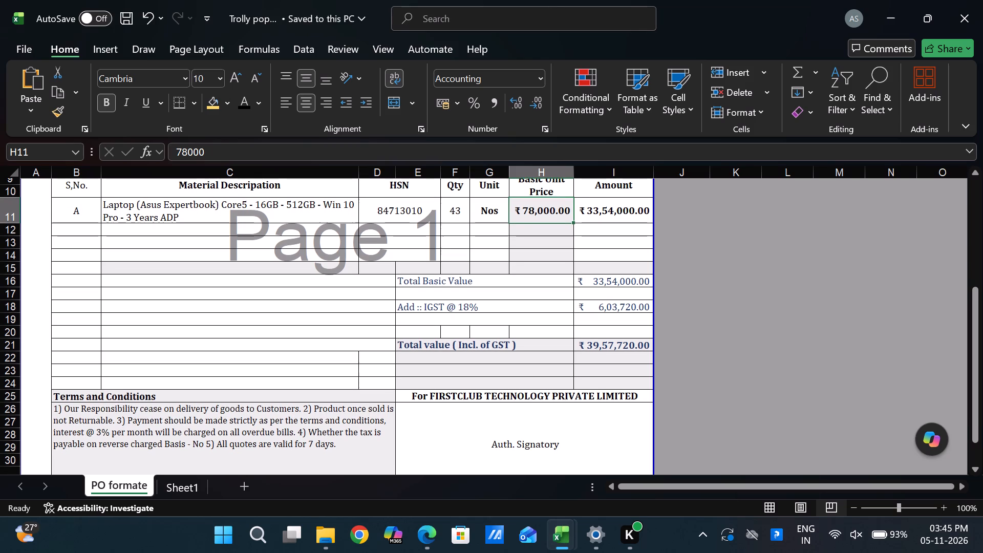
{"action": "left_click", "coordinate": [641, 350]}
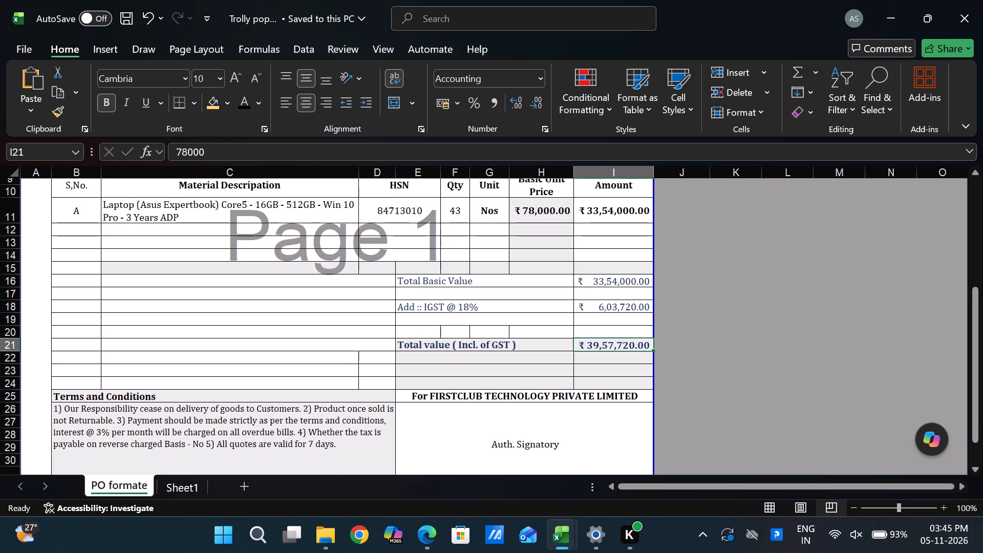
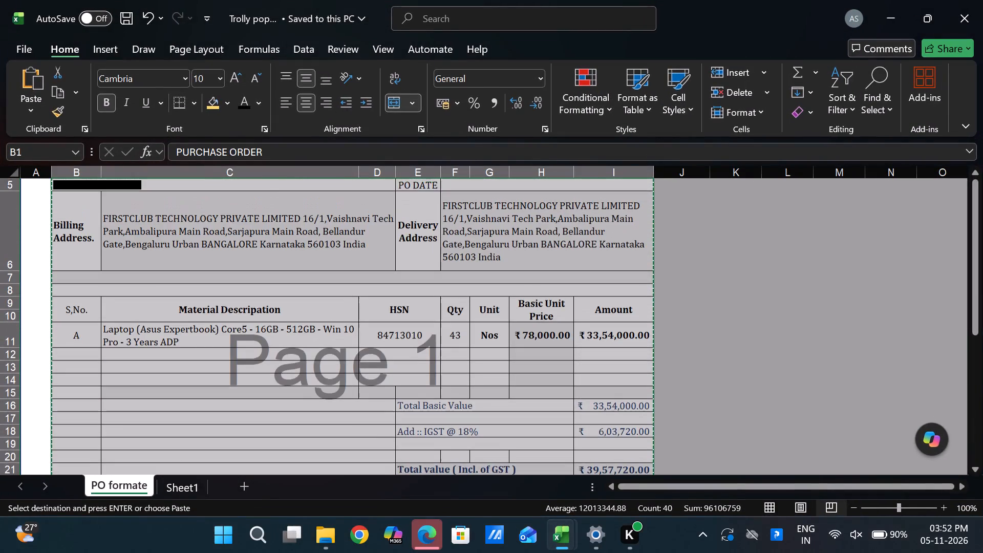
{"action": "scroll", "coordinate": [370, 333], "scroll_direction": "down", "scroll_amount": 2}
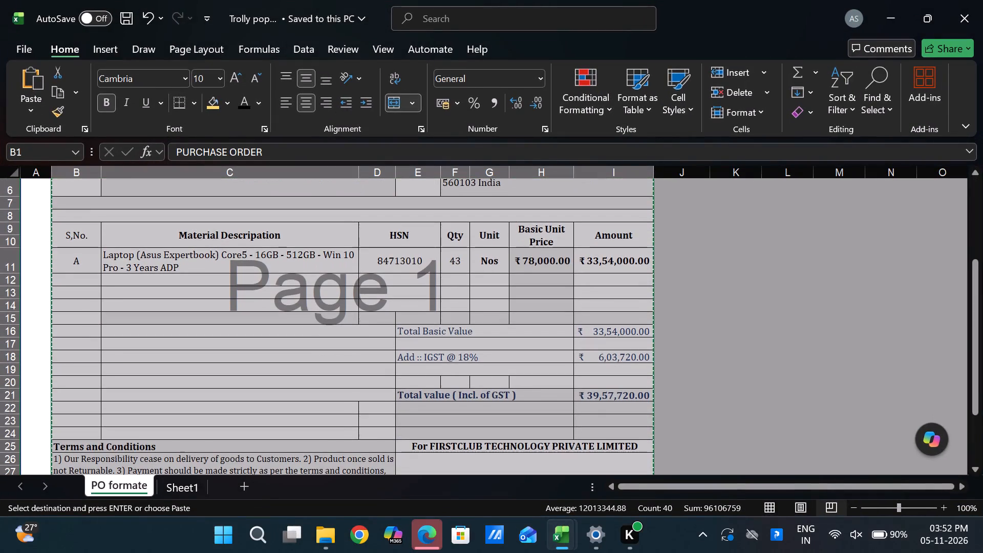
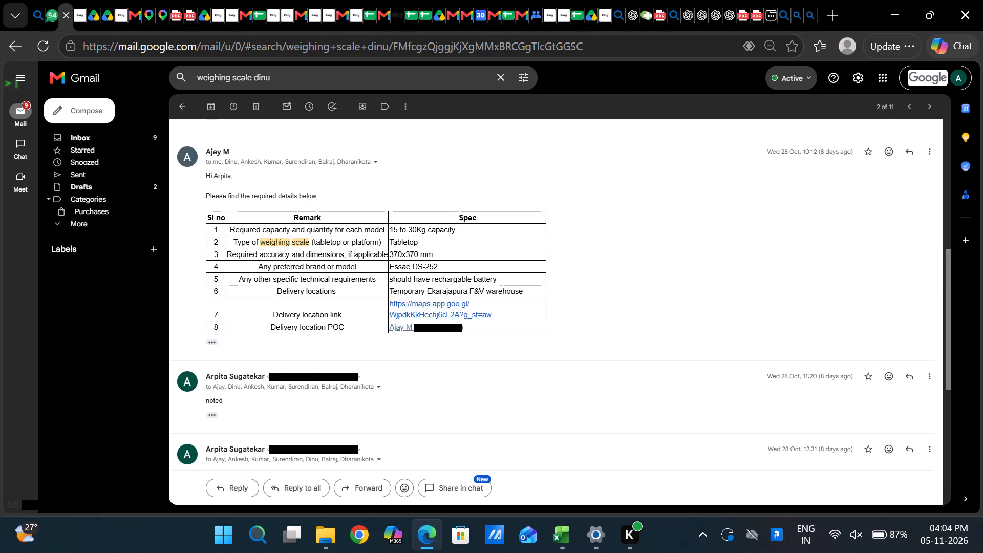
In the Gmail weighing scale thread, copy the full requirement table of remarks and specs, from Sl no to Delivery location POC.
{"action": "scroll", "coordinate": [473, 454], "scroll_direction": "down", "scroll_amount": 1}
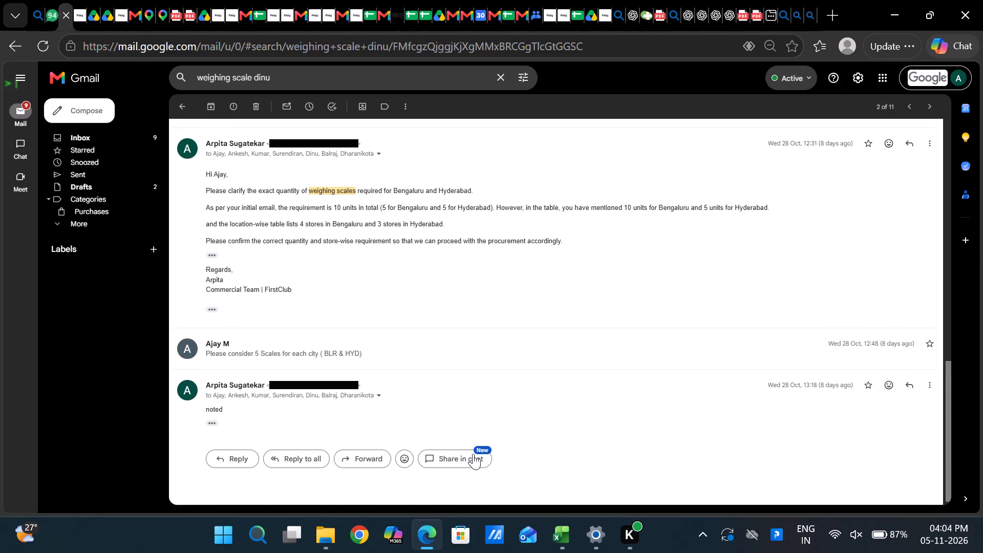
{"action": "scroll", "coordinate": [473, 454], "scroll_direction": "down", "scroll_amount": 2}
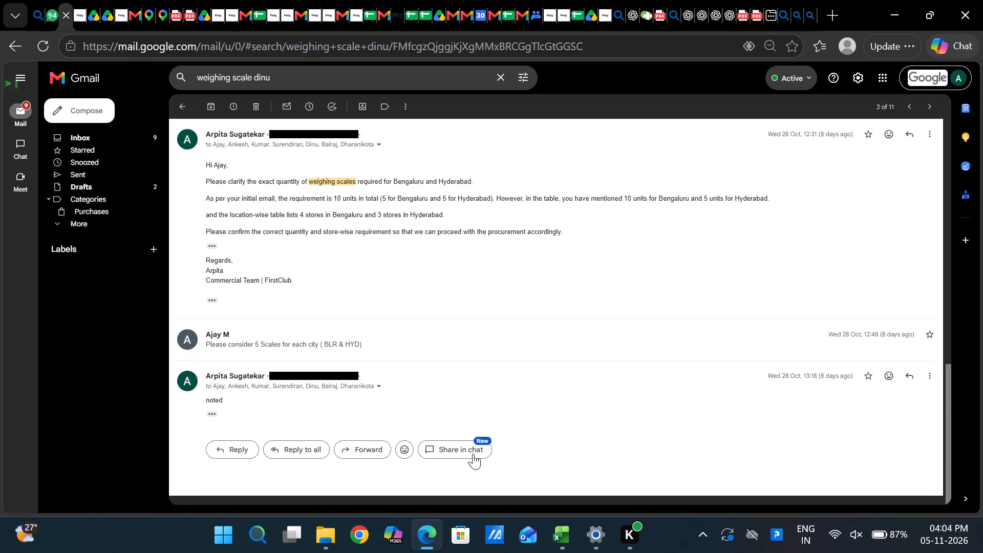
{"action": "scroll", "coordinate": [473, 454], "scroll_direction": "down", "scroll_amount": 1}
{"action": "scroll", "coordinate": [473, 454], "scroll_direction": "up", "scroll_amount": 2}
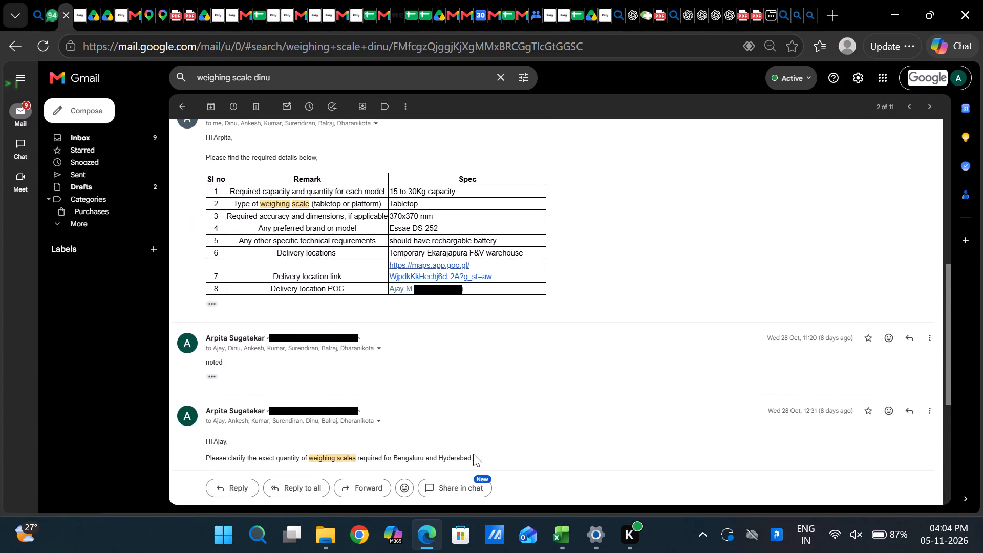
{"action": "left_click", "coordinate": [429, 270]}
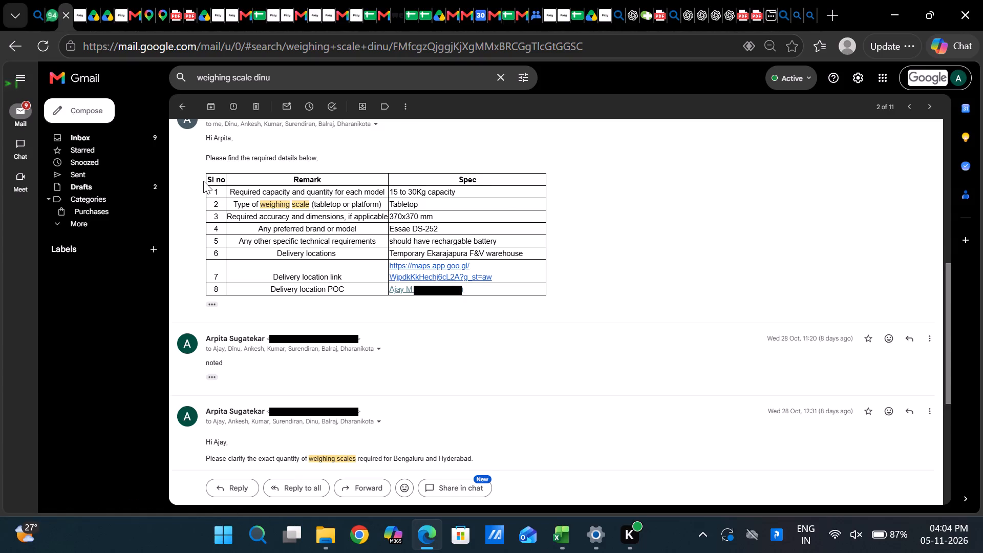
{"action": "left_click_drag", "start_coordinate": [208, 178], "coordinate": [436, 287]}
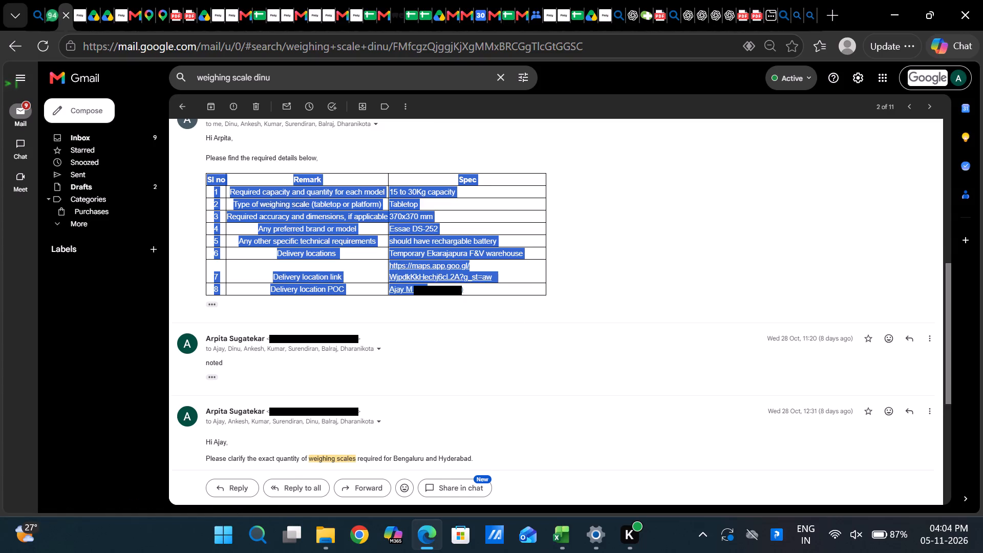
{"action": "left_click_drag", "start_coordinate": [436, 287], "coordinate": [484, 292]}
{"action": "key", "text": "ctrl+c"}
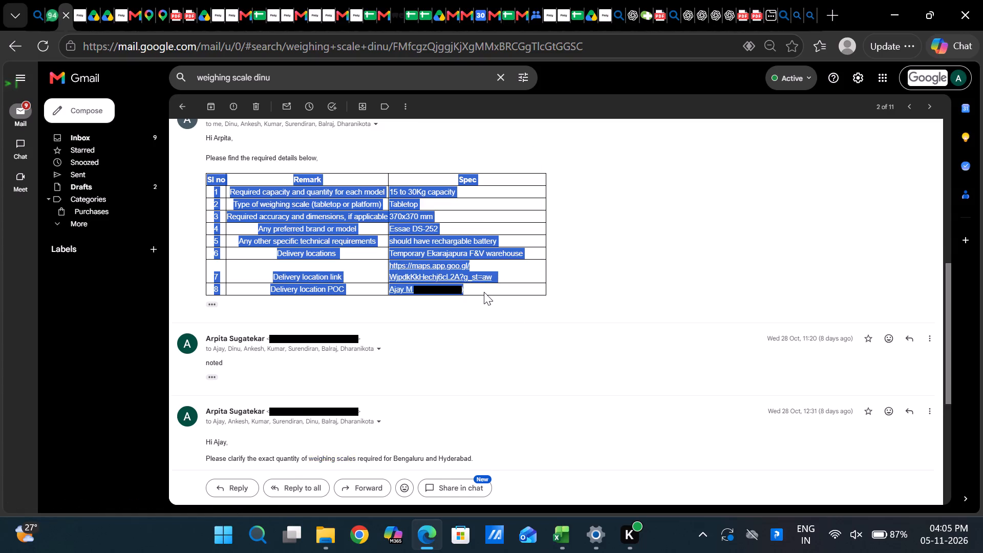
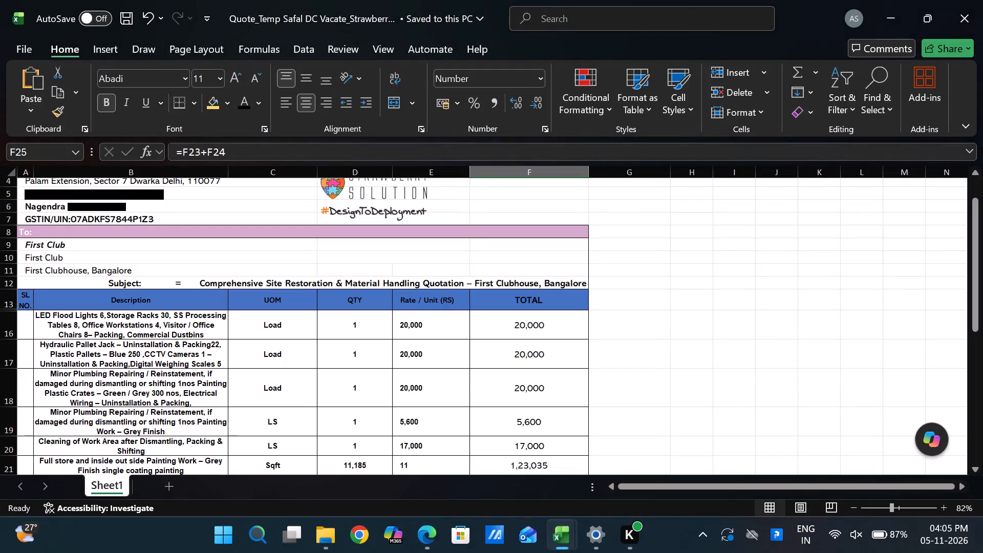
Add a new blank worksheet to the quotation workbook, after Sheet1.
{"action": "left_click", "coordinate": [166, 480]}
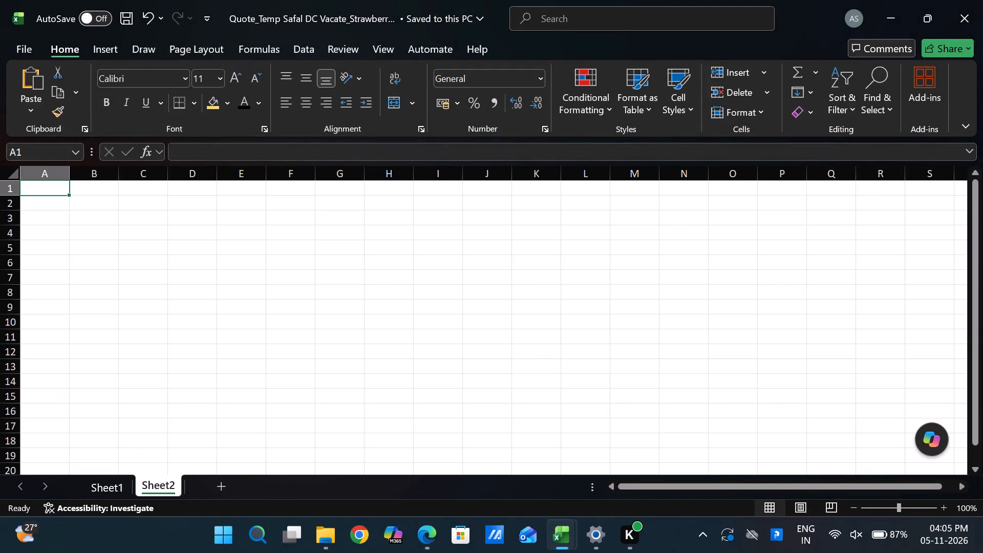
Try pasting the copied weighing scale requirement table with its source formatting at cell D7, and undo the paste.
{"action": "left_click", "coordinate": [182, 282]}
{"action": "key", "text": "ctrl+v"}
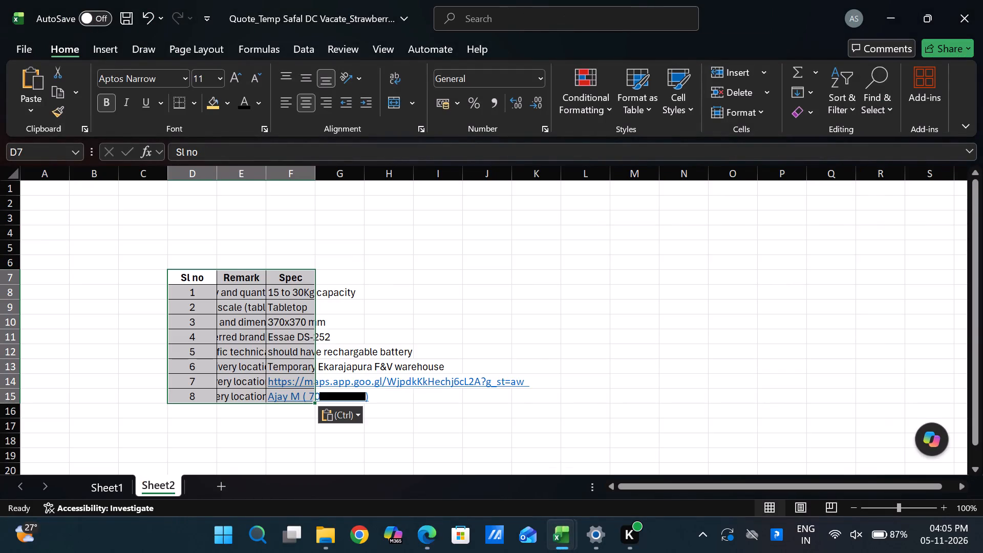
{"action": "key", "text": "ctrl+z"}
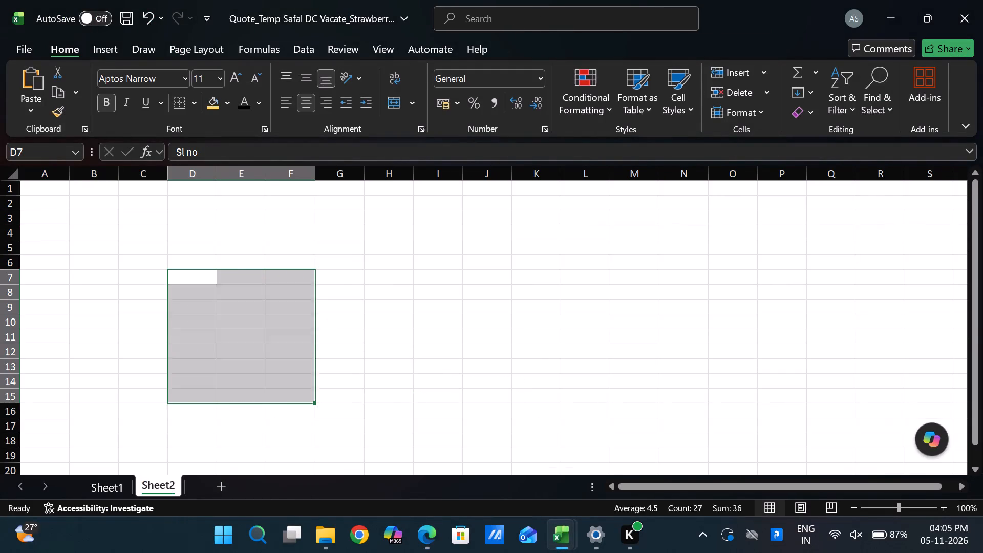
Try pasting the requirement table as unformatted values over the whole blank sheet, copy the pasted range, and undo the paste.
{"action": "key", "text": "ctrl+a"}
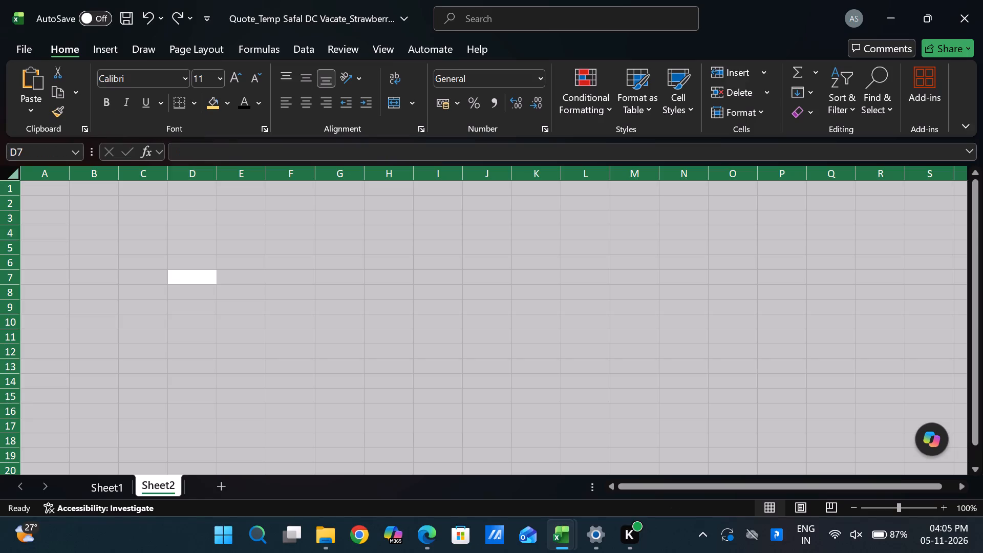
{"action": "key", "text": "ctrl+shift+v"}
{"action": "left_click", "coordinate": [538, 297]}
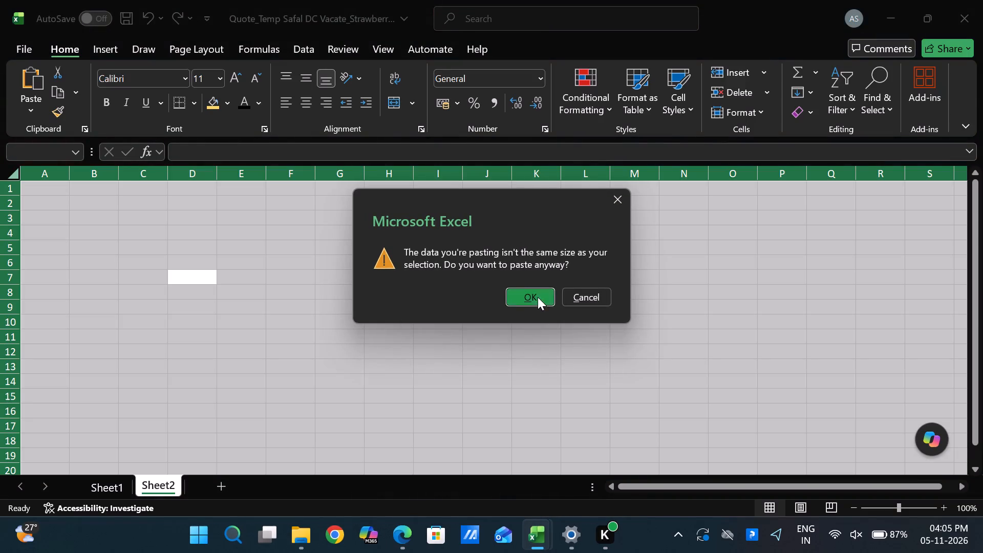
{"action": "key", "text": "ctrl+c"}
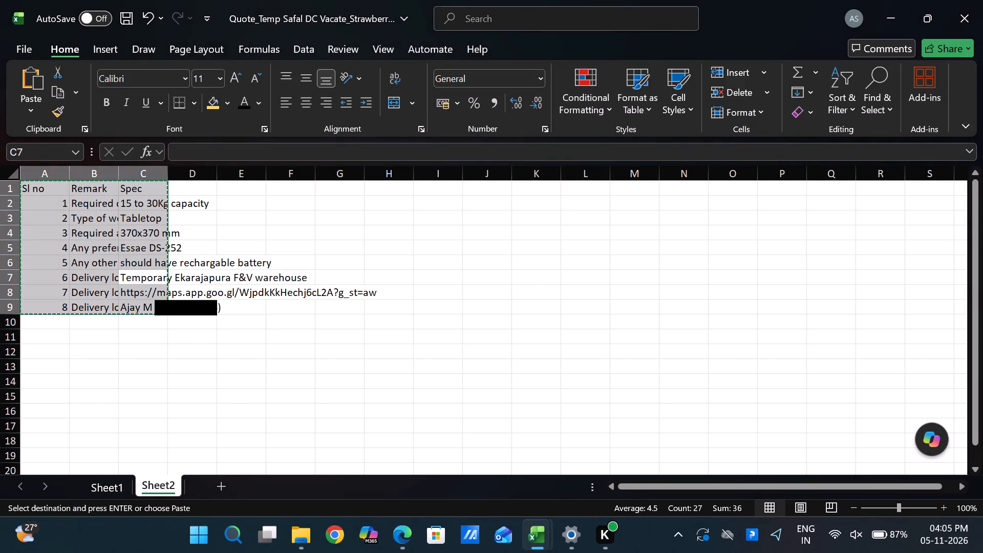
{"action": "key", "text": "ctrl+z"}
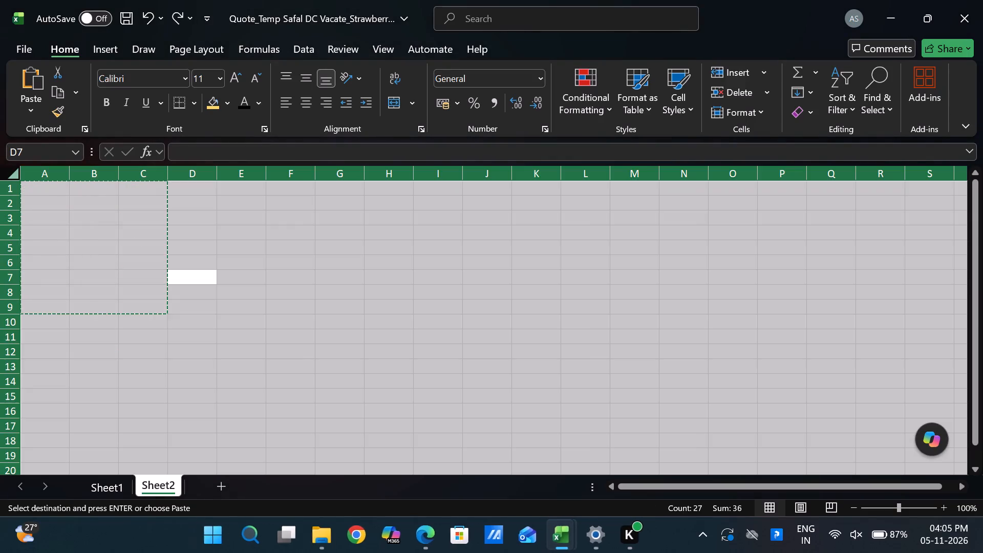
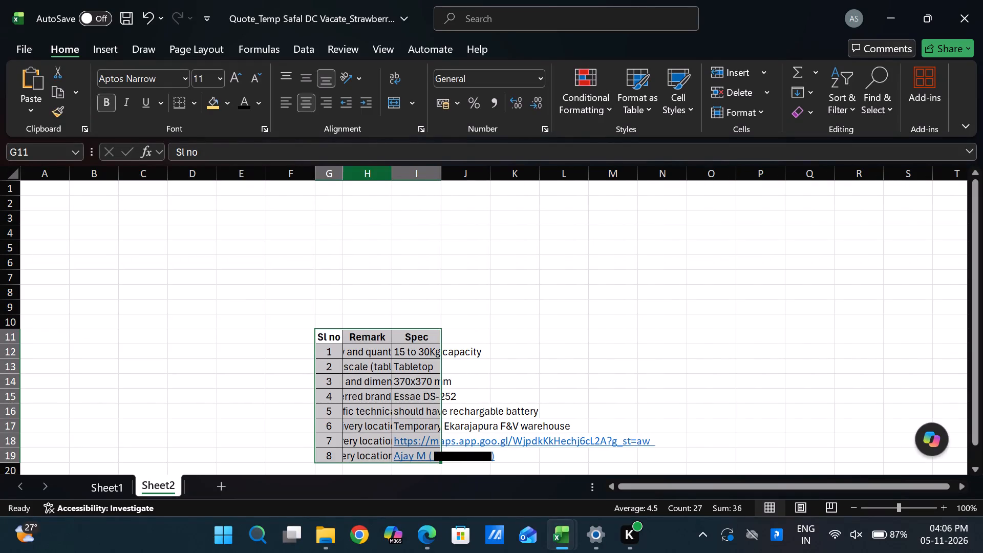
Auto-fit the Remark and Spec columns of the weighing scale requirement table to their contents.
{"action": "double_click", "coordinate": [390, 172]}
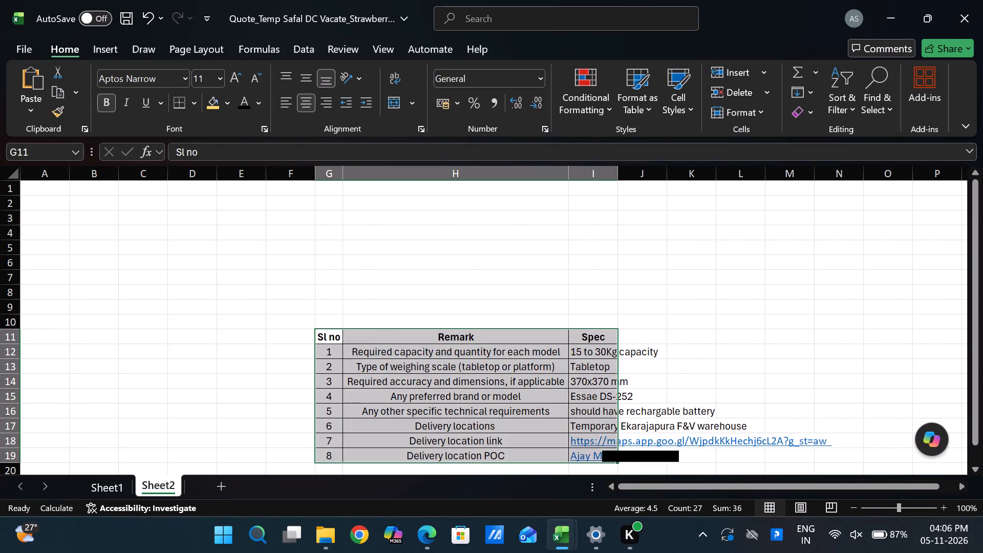
{"action": "double_click", "coordinate": [569, 173]}
{"action": "double_click", "coordinate": [618, 173]}
Copy the whole weighing scale requirement table, from the Sl no header through the Delivery location POC row.
{"action": "scroll", "coordinate": [565, 304], "scroll_direction": "down", "scroll_amount": 1}
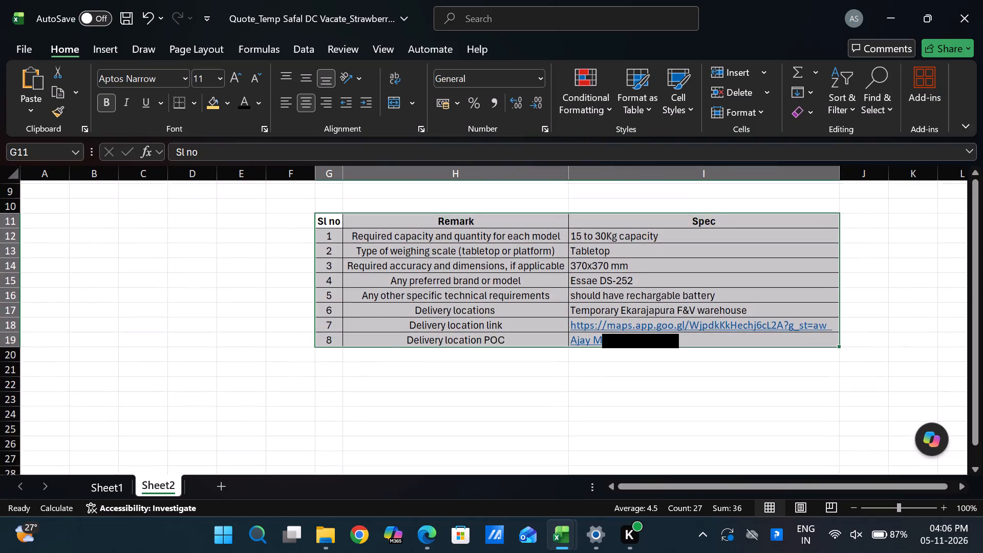
{"action": "key", "text": "ctrl+c"}
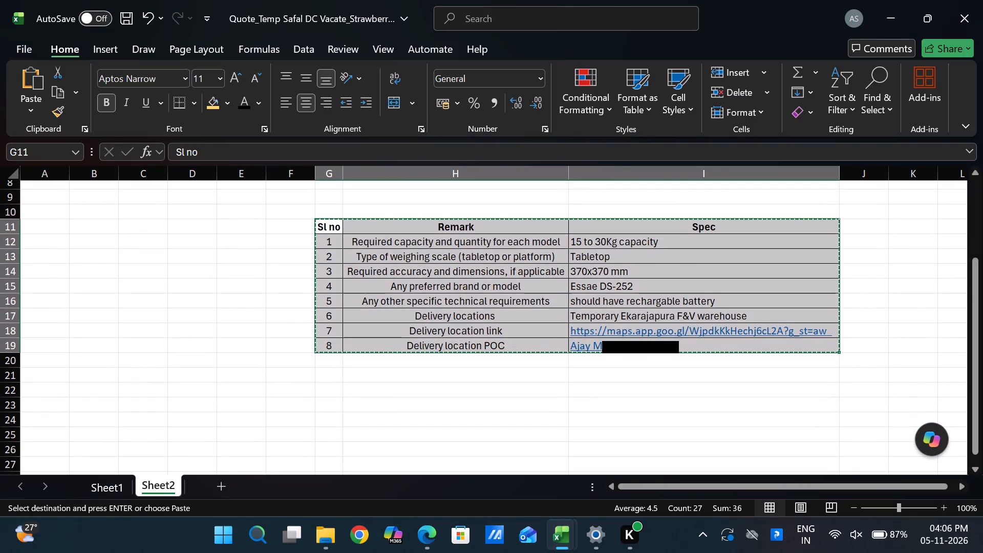
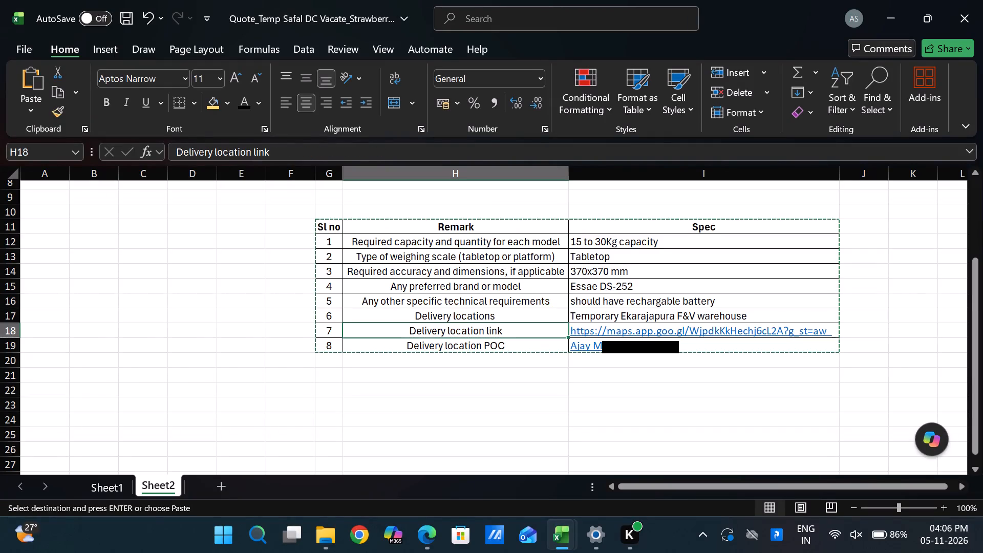
Select the Delivery location link and Delivery location POC rows across the Remark and Spec columns.
{"action": "key", "text": "shift+Down"}
{"action": "key", "text": "shift+Right"}
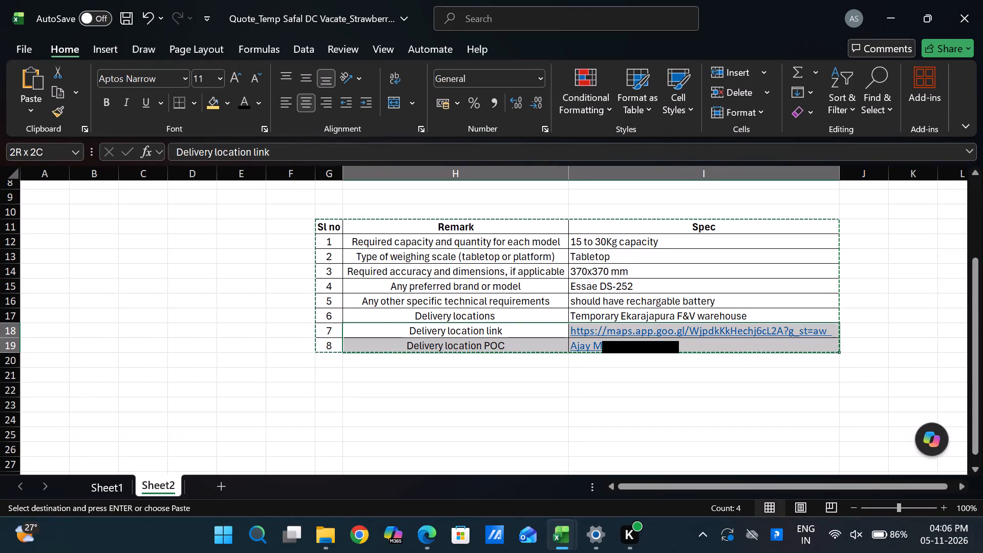